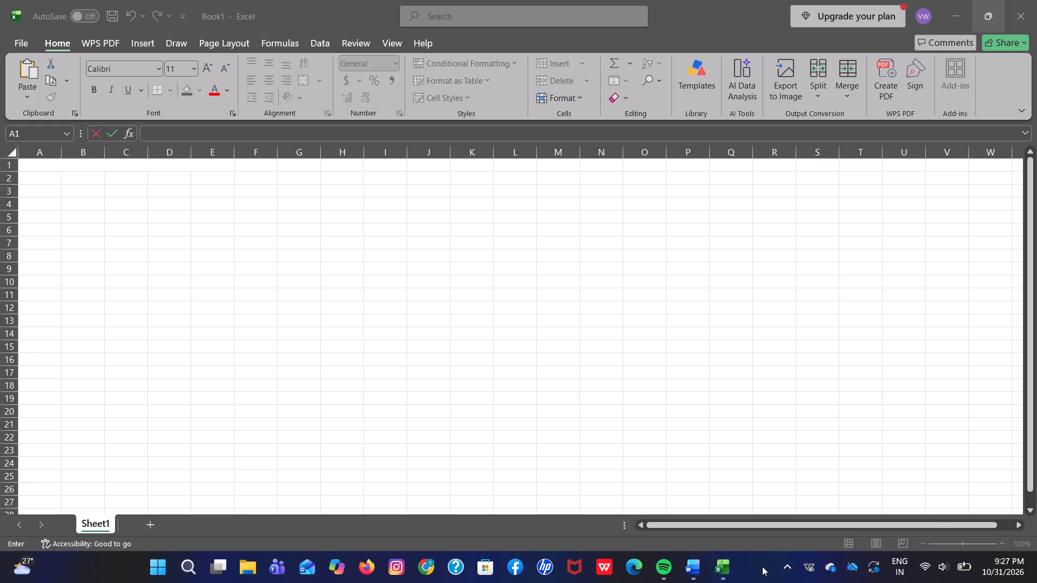
Close the Book1 workbook without saving its changes.
click(1020, 8)
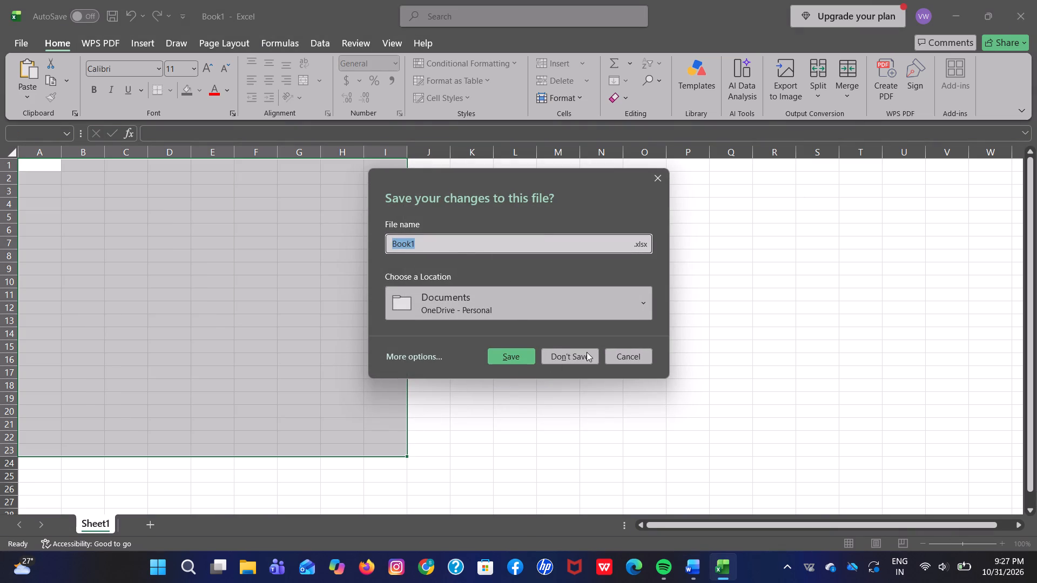
click(587, 352)
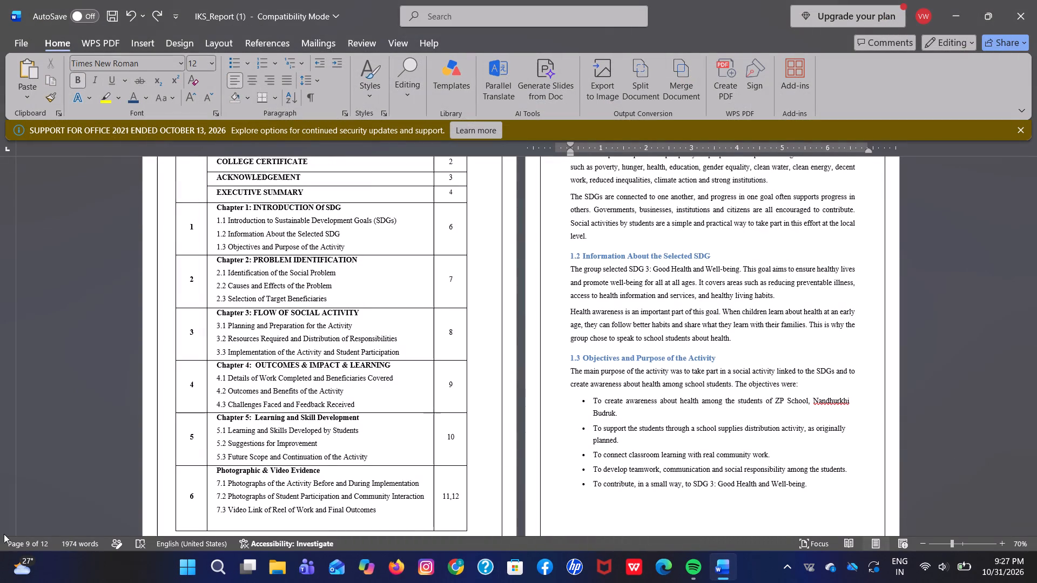
Select the MBA student row in the Submitted By table on the report's title page.
scroll(284, 270, up, 1)
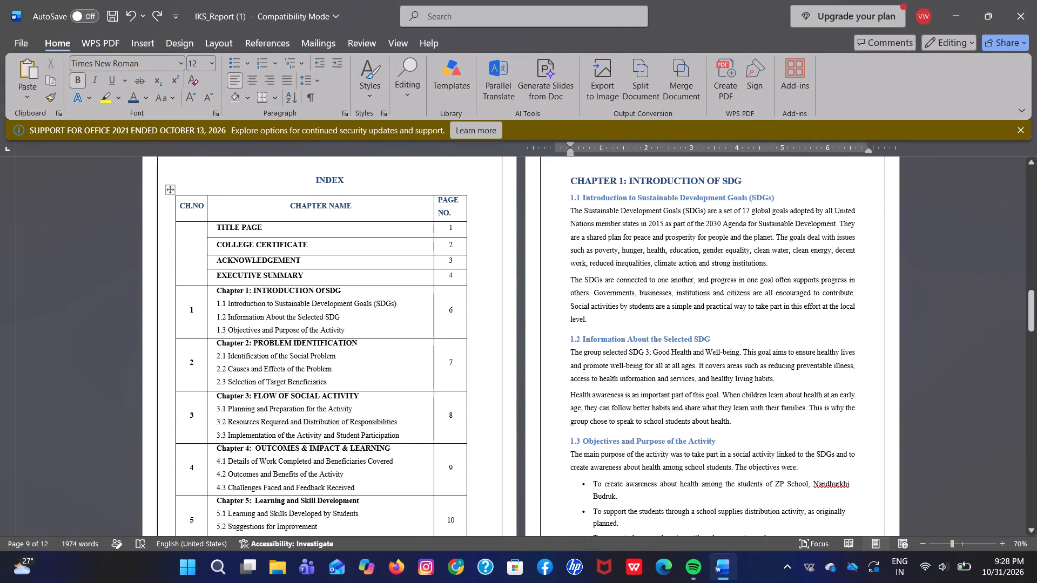
scroll(442, 282, up, 1)
scroll(506, 283, up, 2)
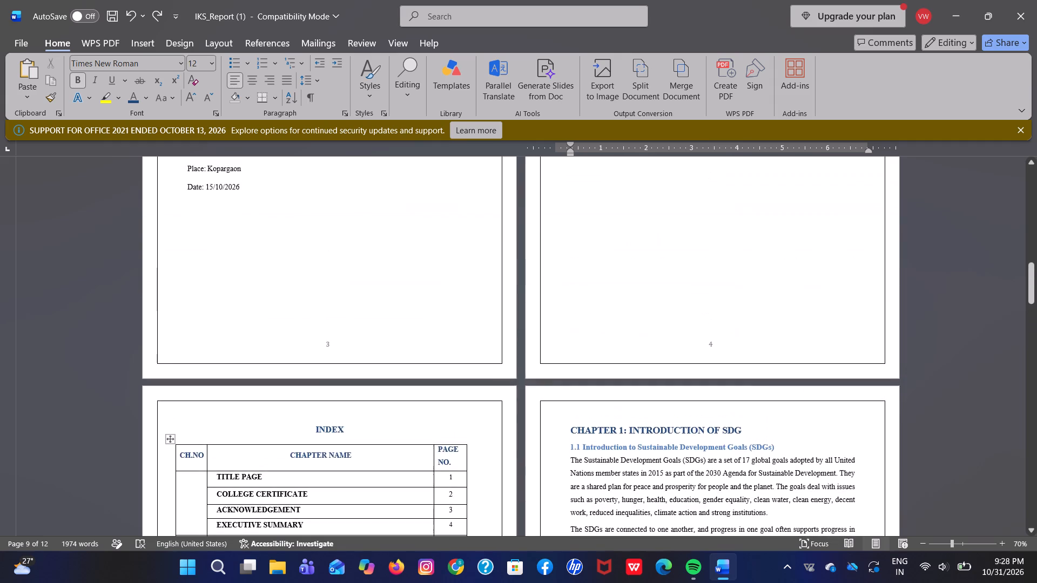
scroll(543, 277, up, 7)
scroll(570, 225, up, 6)
scroll(644, 80, up, 2)
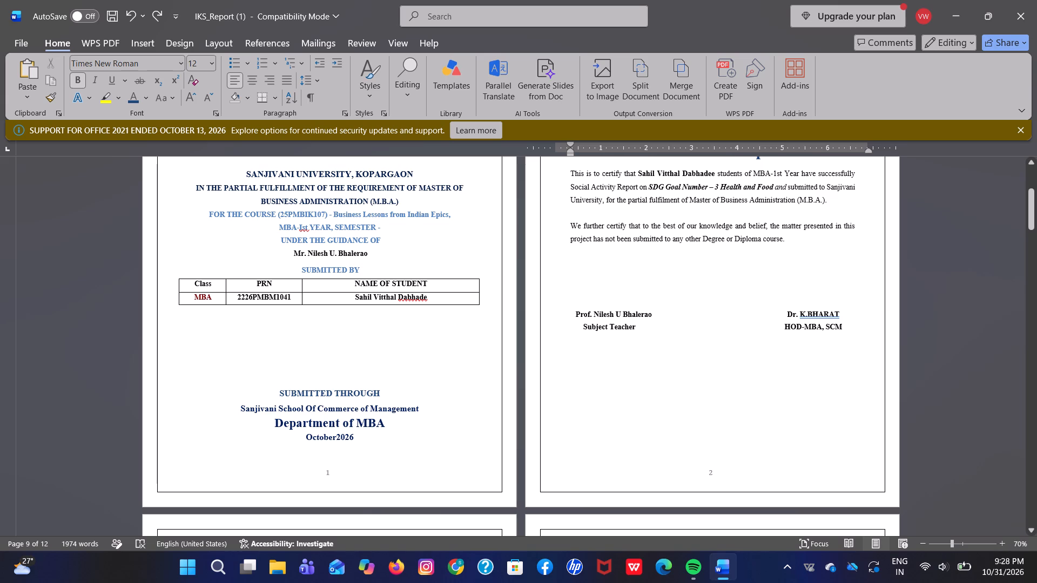
drag(196, 300, 244, 313)
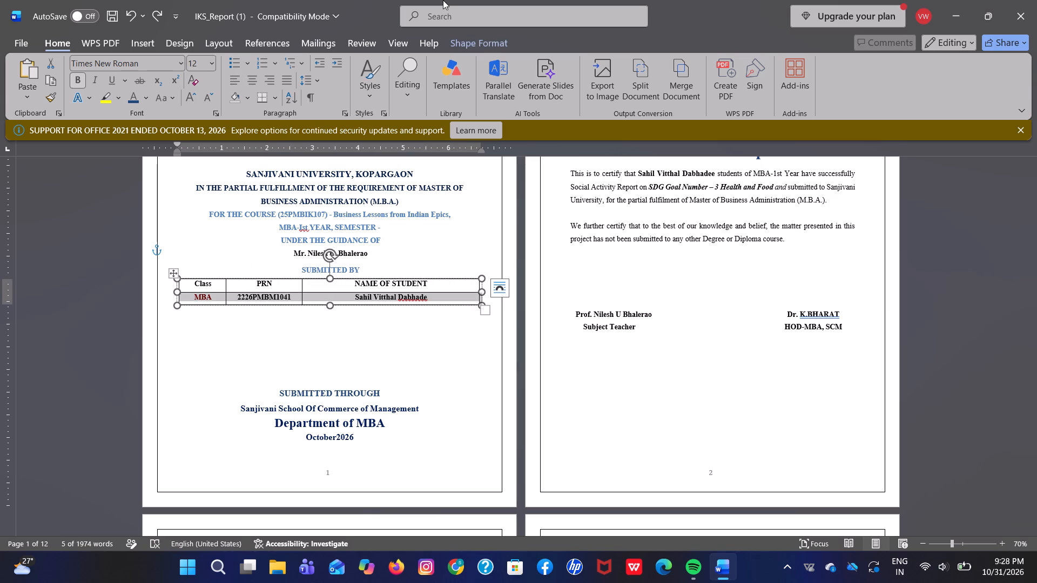
Change the font colour of the selected MBA student row in the Submitted By table to the dark blue theme colour.
click(146, 101)
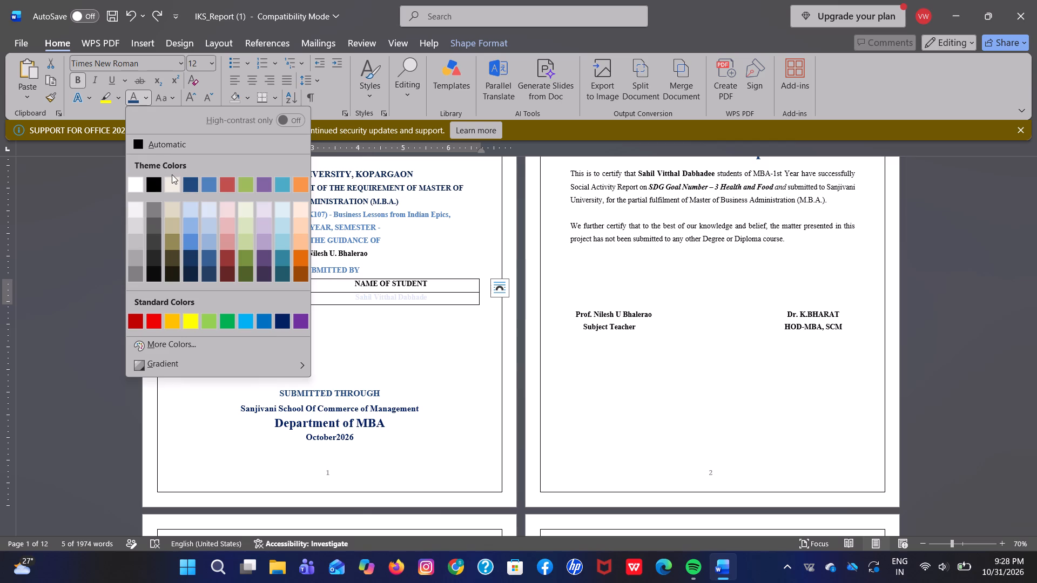
click(188, 186)
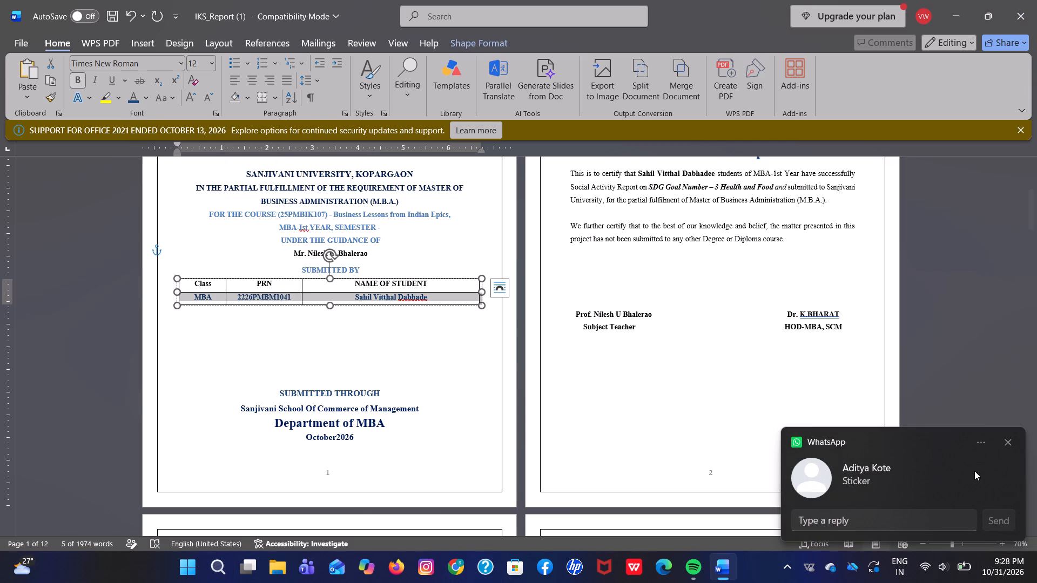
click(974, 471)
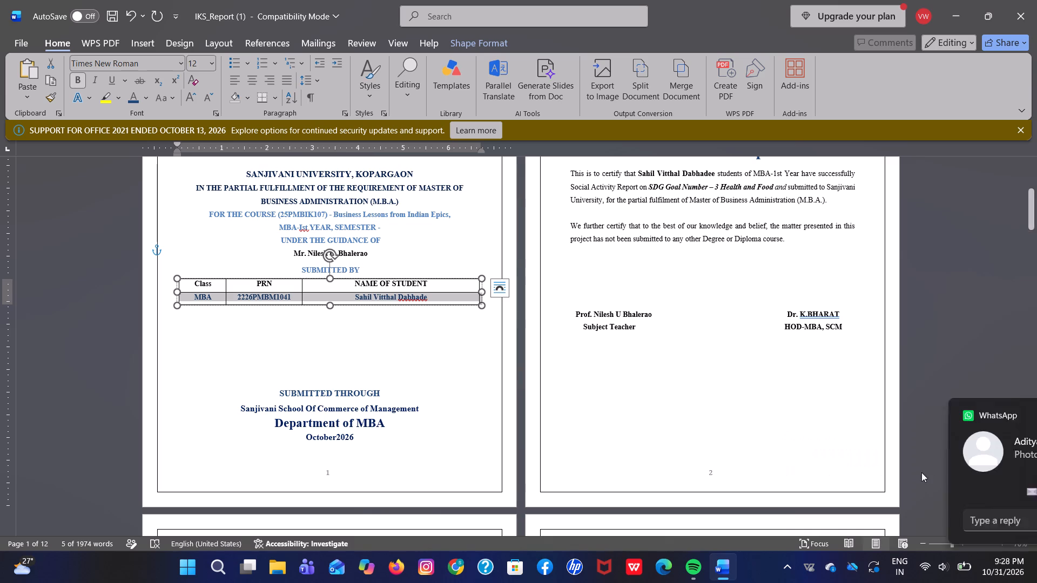
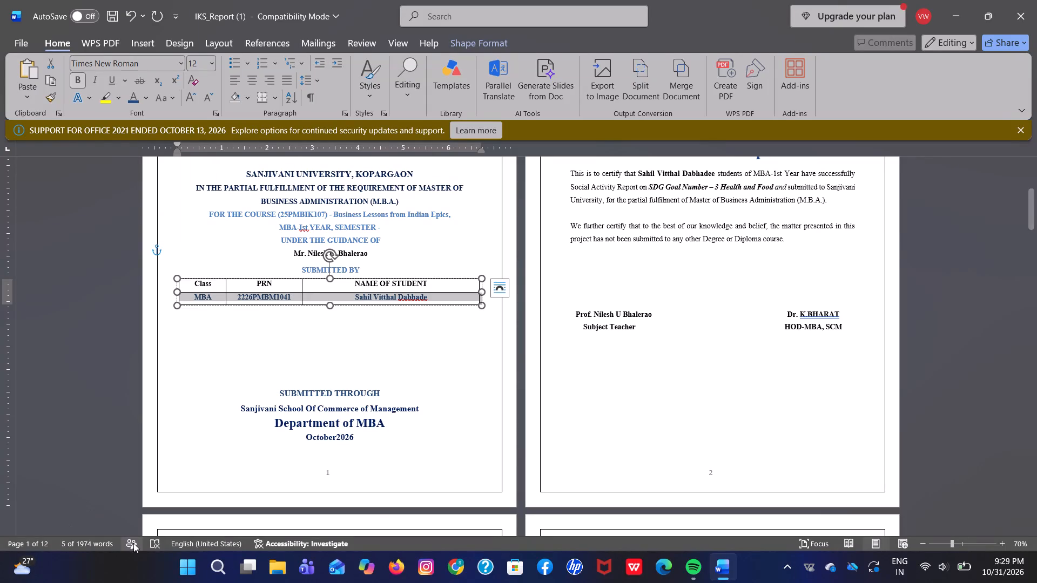
Switch from the report to the Windows Start menu.
click(195, 565)
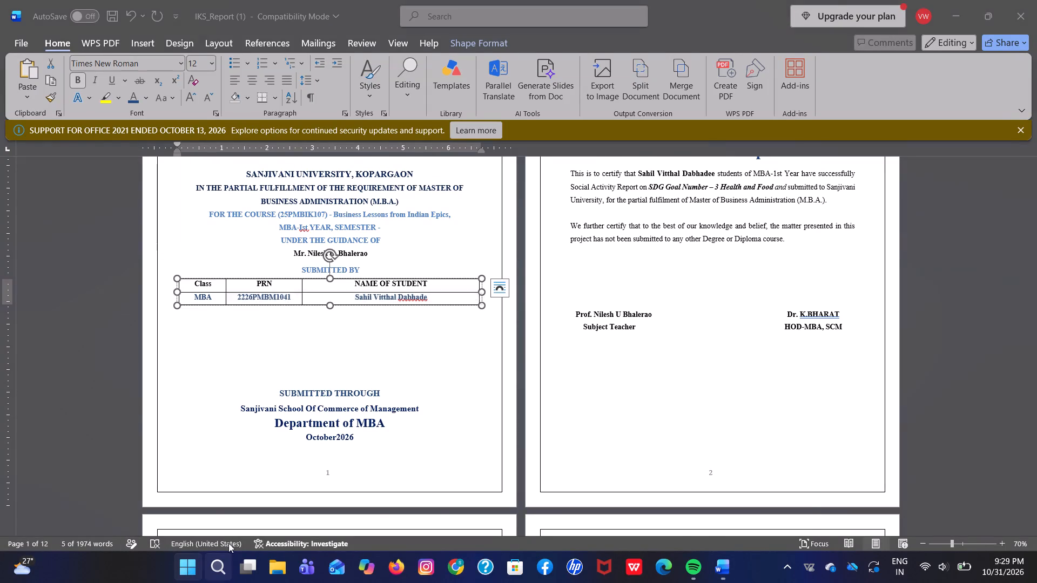
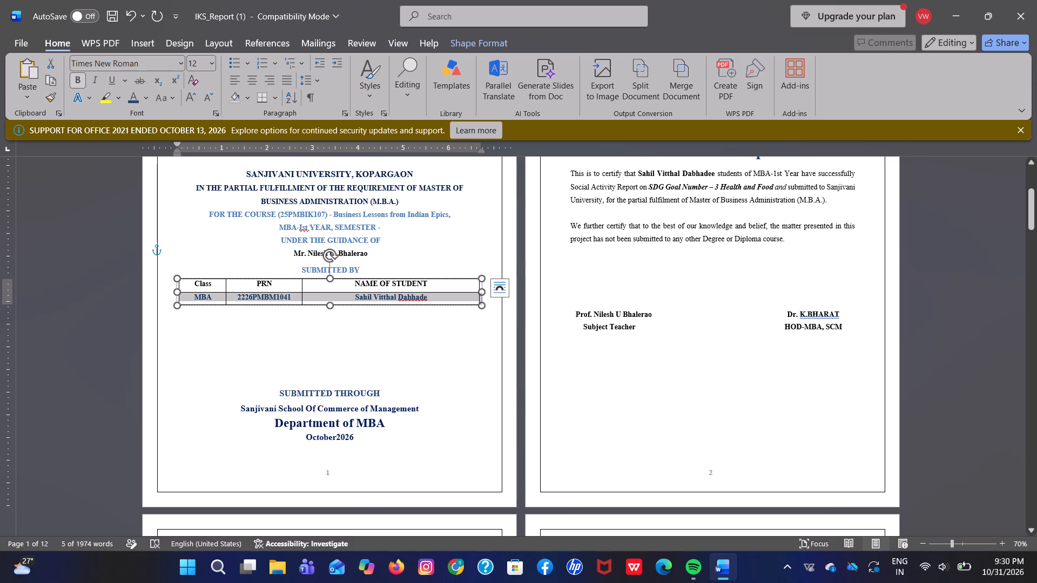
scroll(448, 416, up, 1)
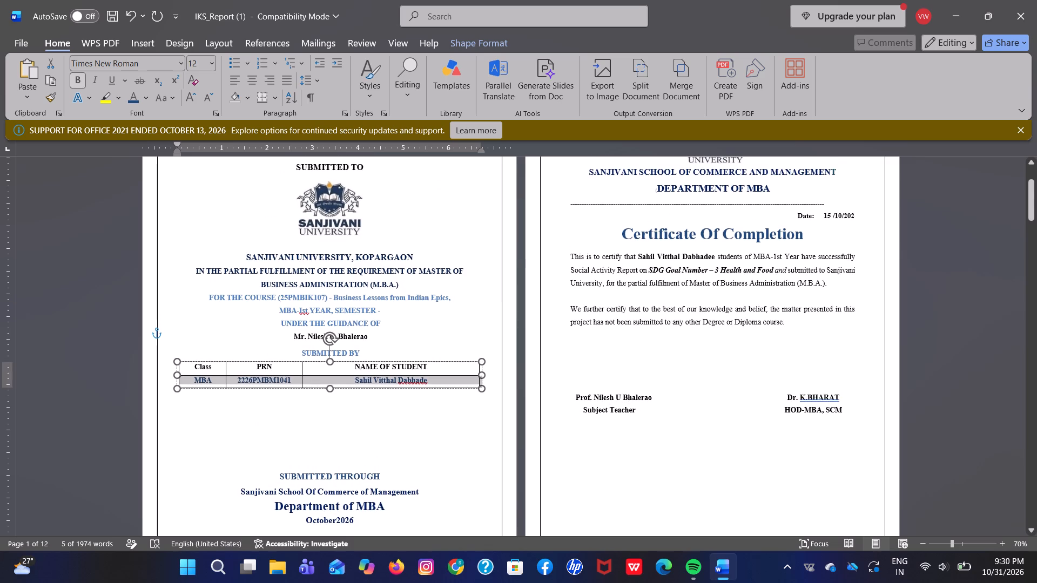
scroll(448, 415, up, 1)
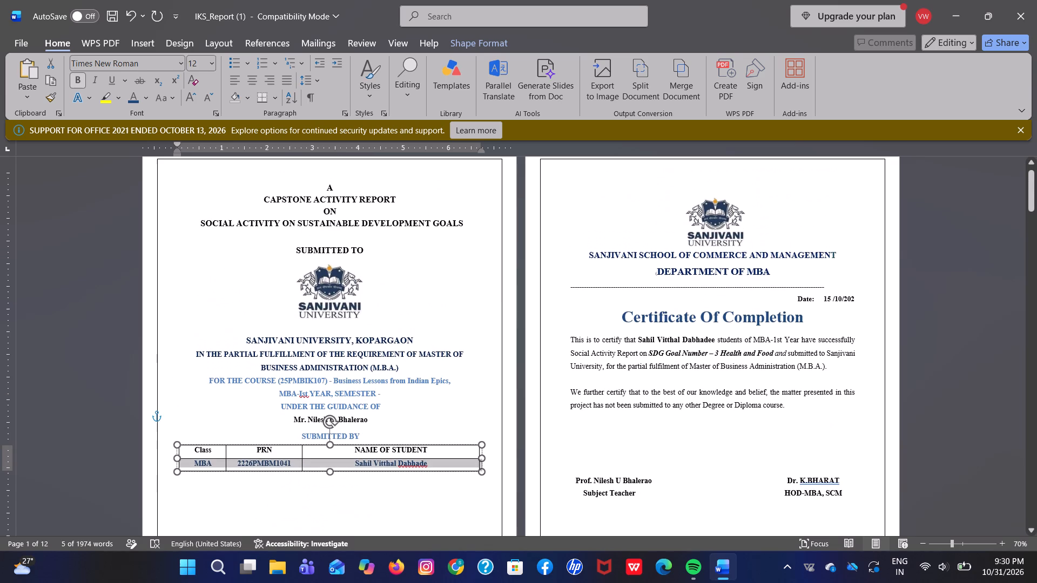
Review the report from the title page through all chapters to the Chapter 6 photographs and video reel link.
scroll(490, 321, up, 2)
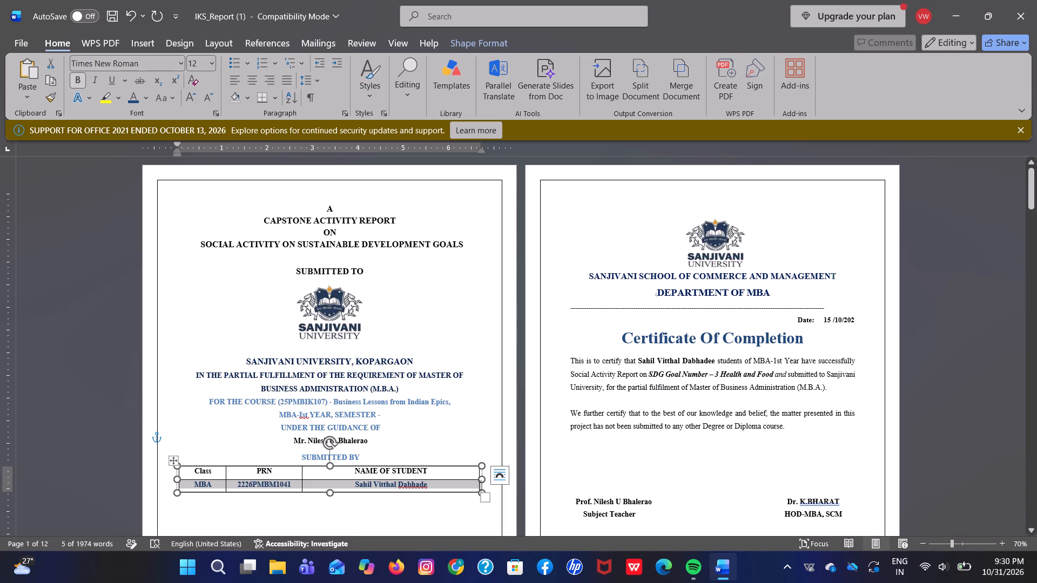
scroll(883, 238, down, 2)
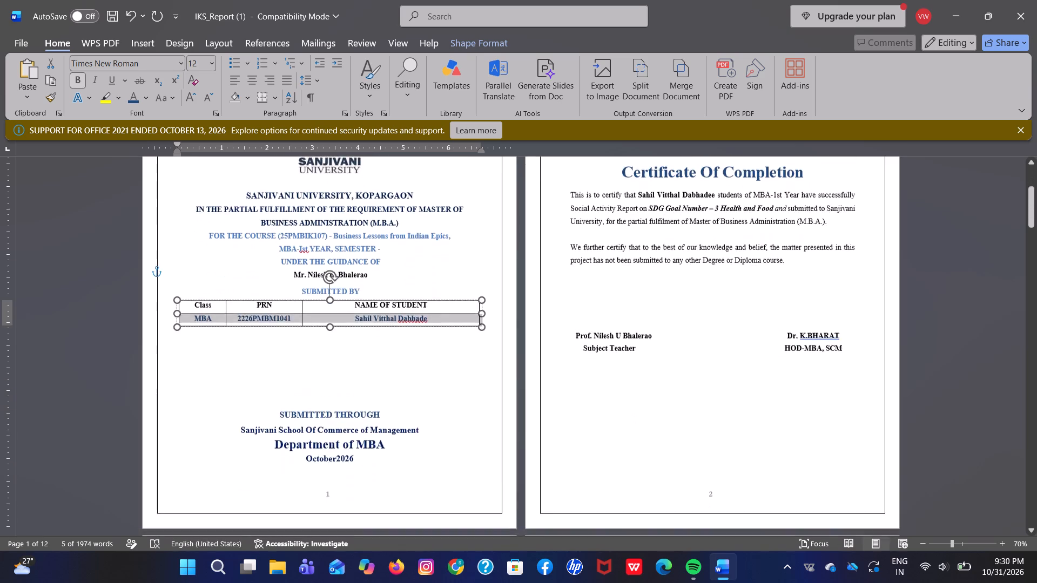
scroll(883, 238, down, 4)
scroll(1034, 208, down, 3)
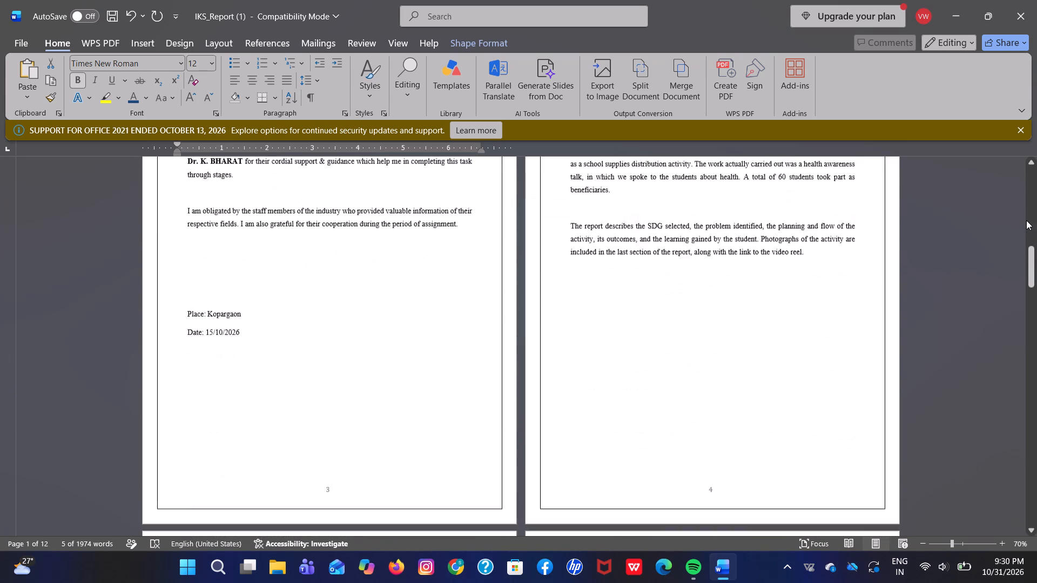
scroll(1026, 220, down, 11)
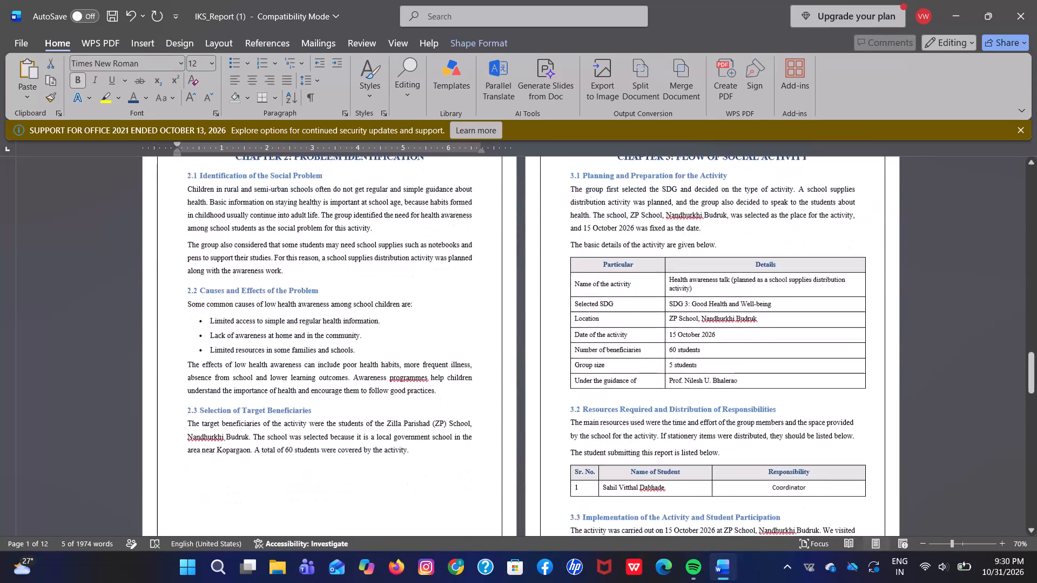
scroll(1014, 242, down, 9)
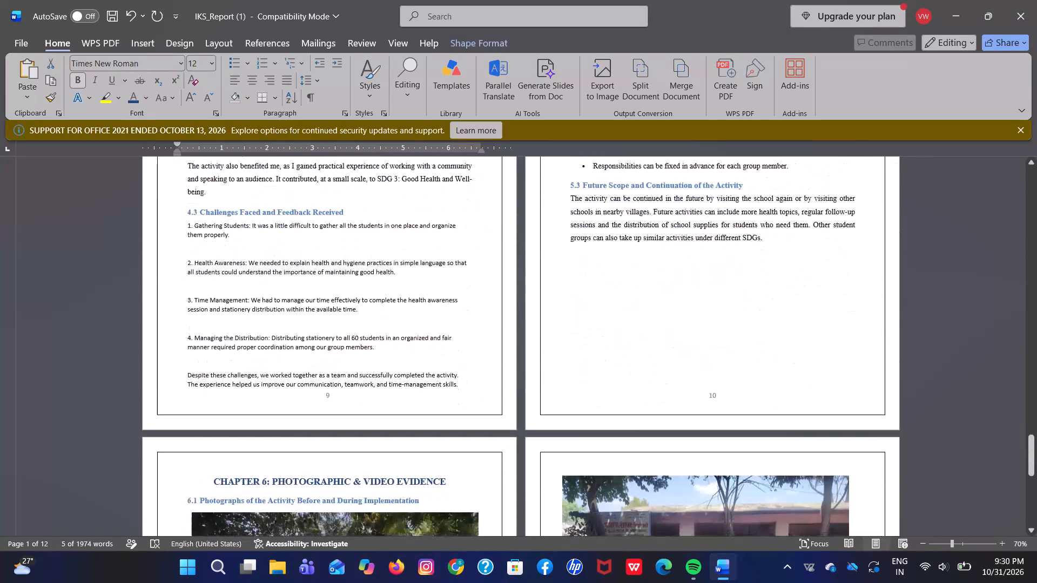
scroll(1016, 242, down, 8)
Look back through the chapters and contents table to the first two pages, and deselect the student table row.
scroll(981, 356, up, 2)
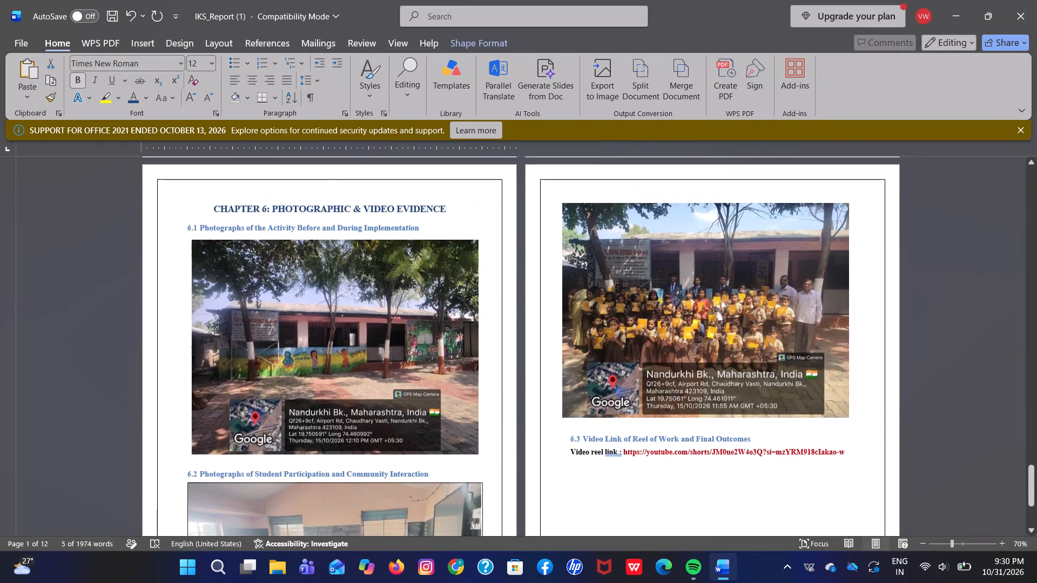
scroll(964, 365, up, 5)
scroll(376, 247, up, 5)
scroll(0, 88, up, 4)
scroll(117, 58, up, 3)
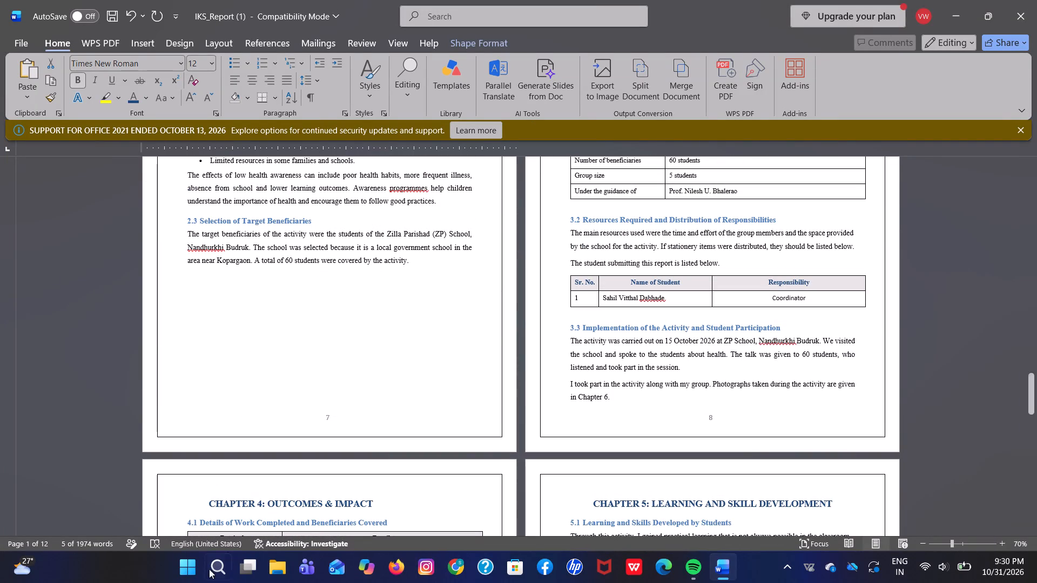
scroll(1036, 577, up, 2)
scroll(1036, 506, up, 8)
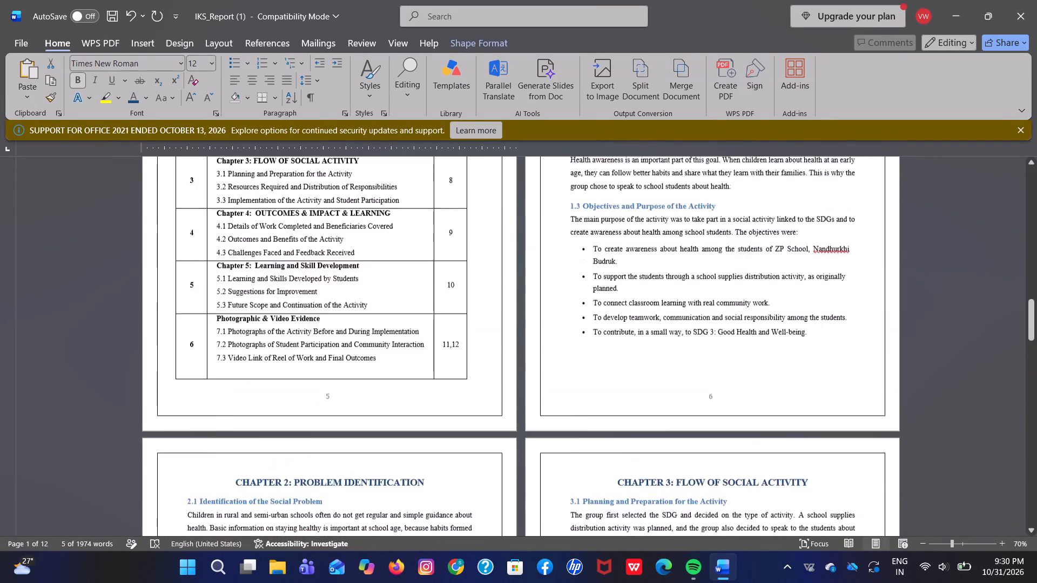
scroll(1027, 469, up, 5)
scroll(1036, 401, up, 7)
scroll(1036, 344, up, 4)
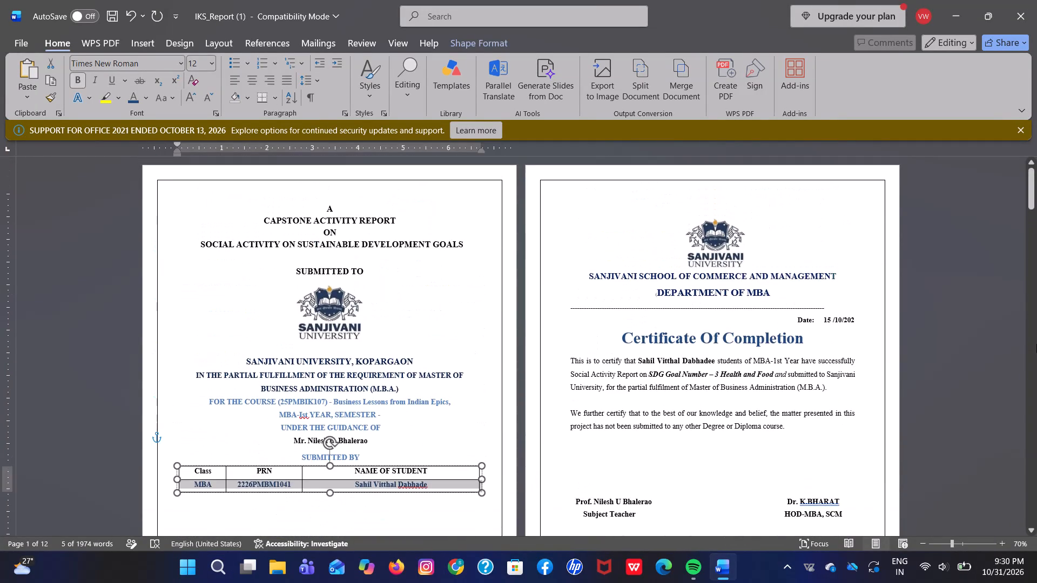
scroll(1036, 344, up, 1)
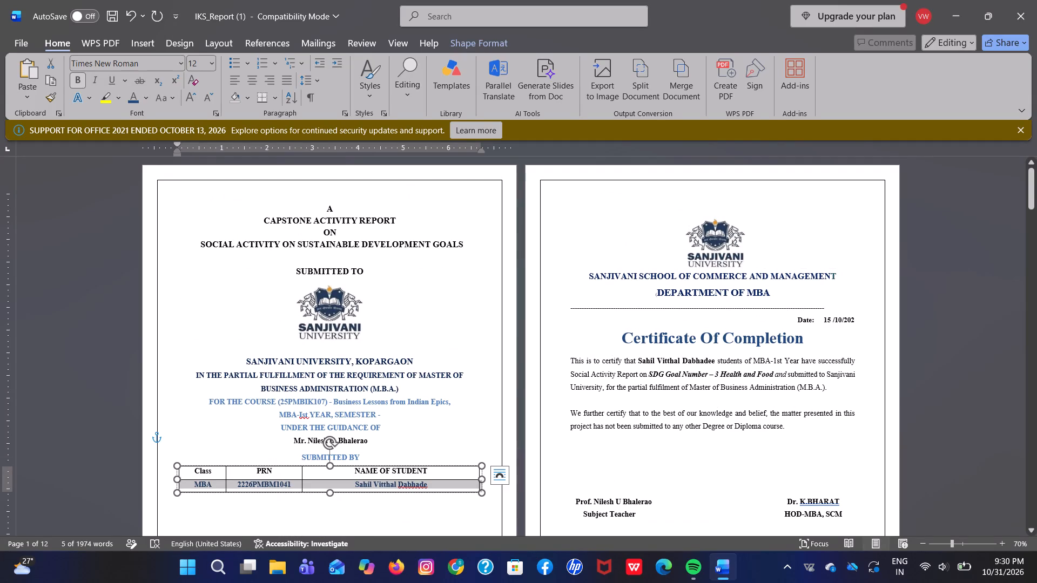
click(655, 252)
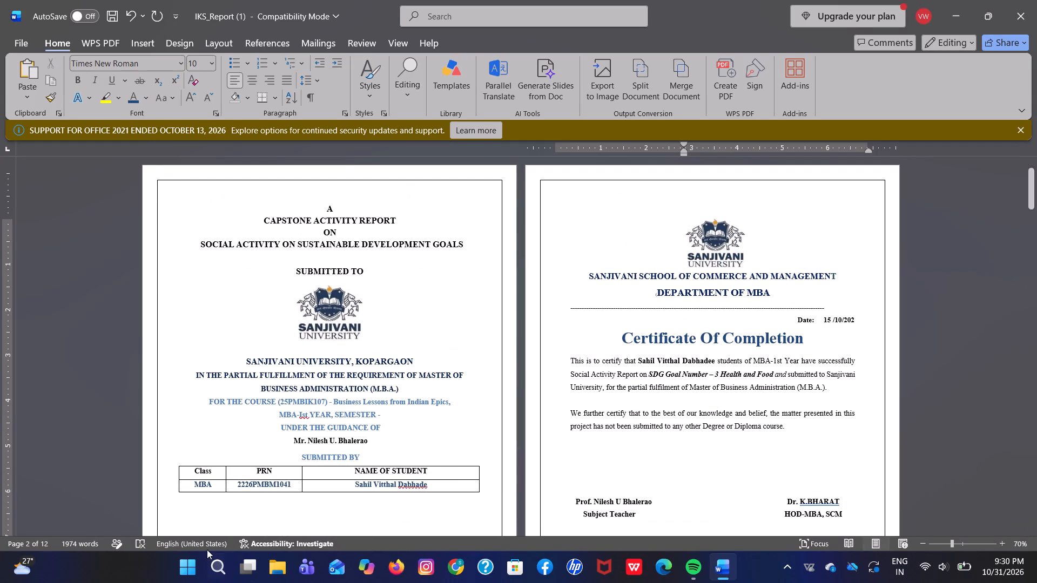
Bring up the Windows Start overview of pinned apps and recent files.
click(196, 558)
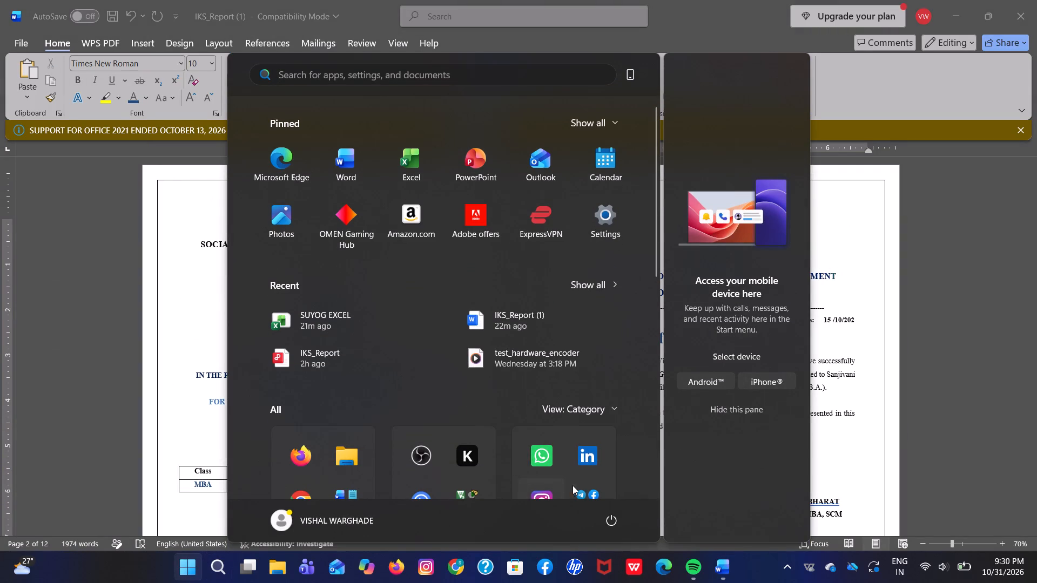
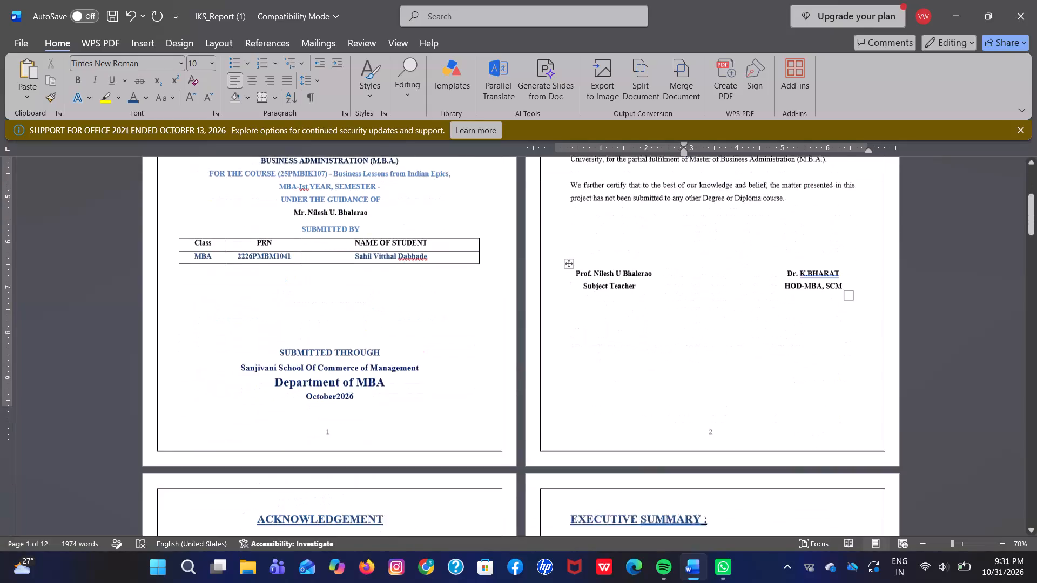
Review the Acknowledgement and Executive Summary pages of the report.
scroll(696, 501, down, 1)
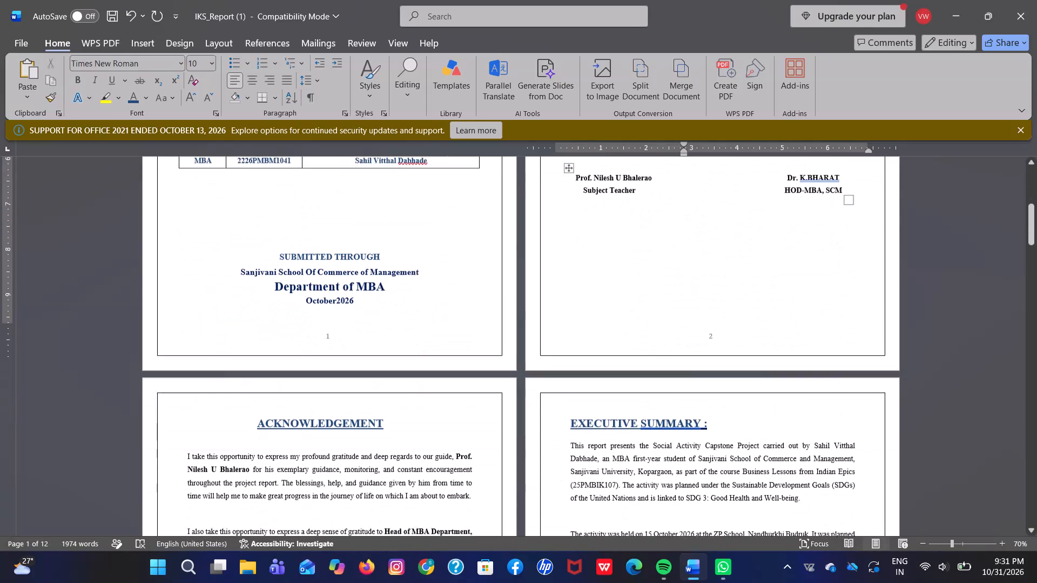
scroll(696, 509, down, 1)
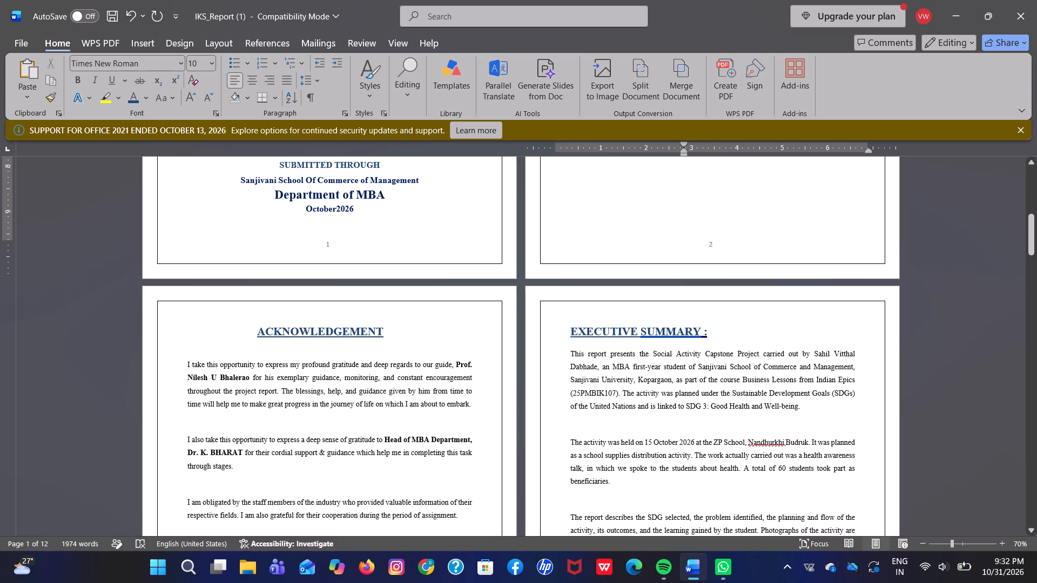
scroll(308, 328, down, 1)
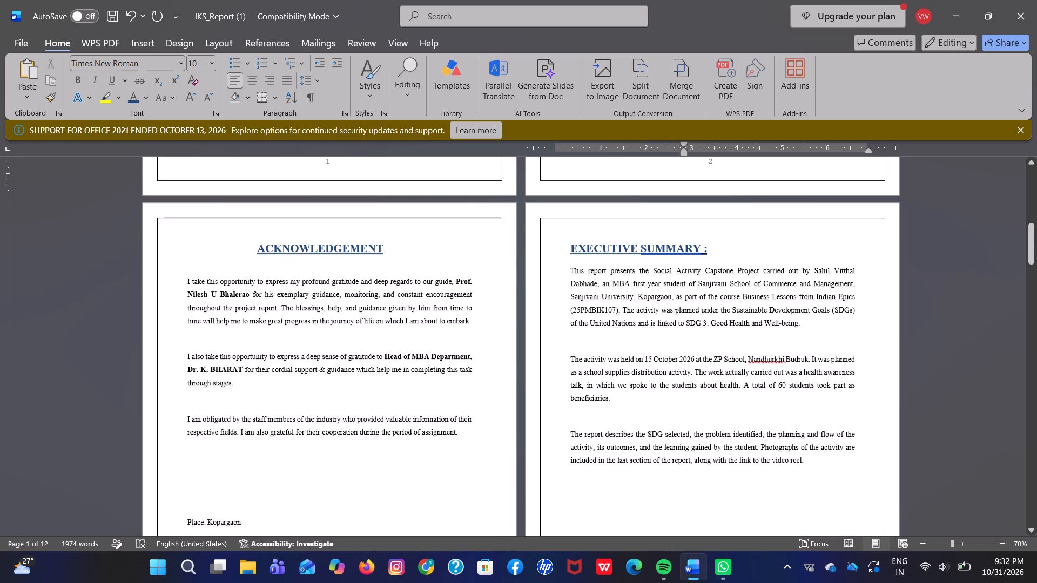
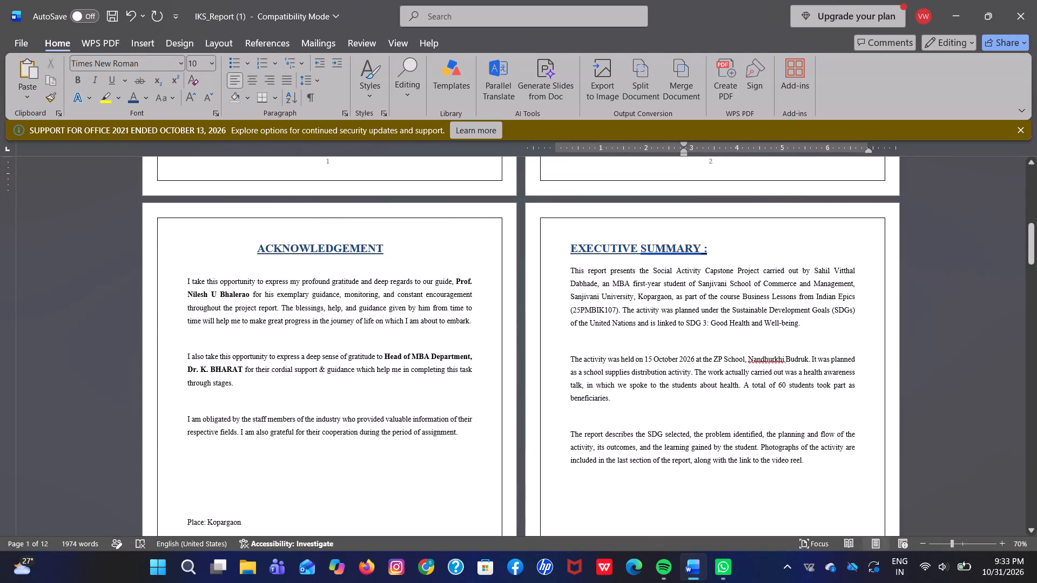
Switch from the report to the WhatsApp window.
click(731, 555)
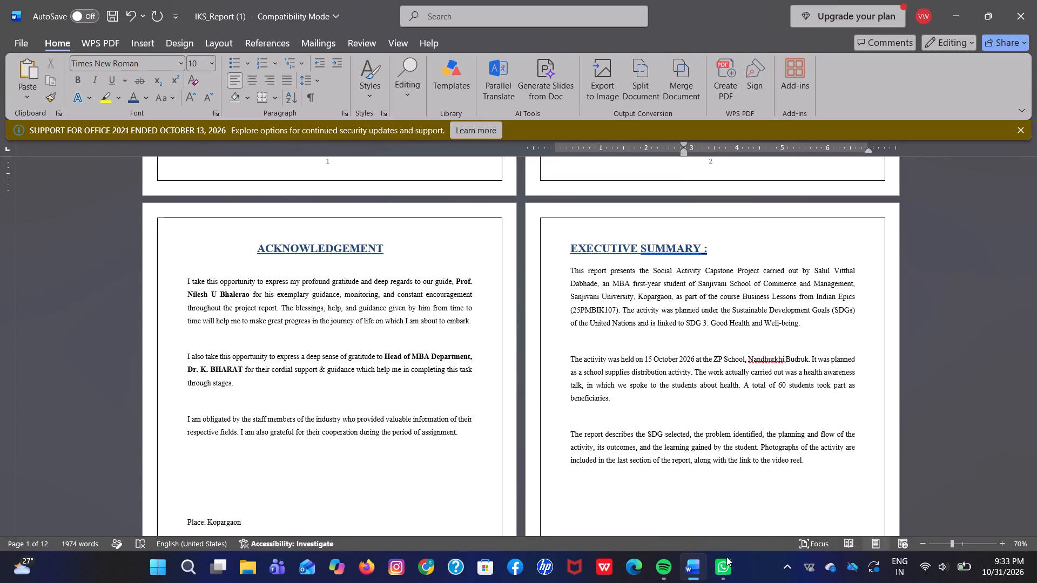
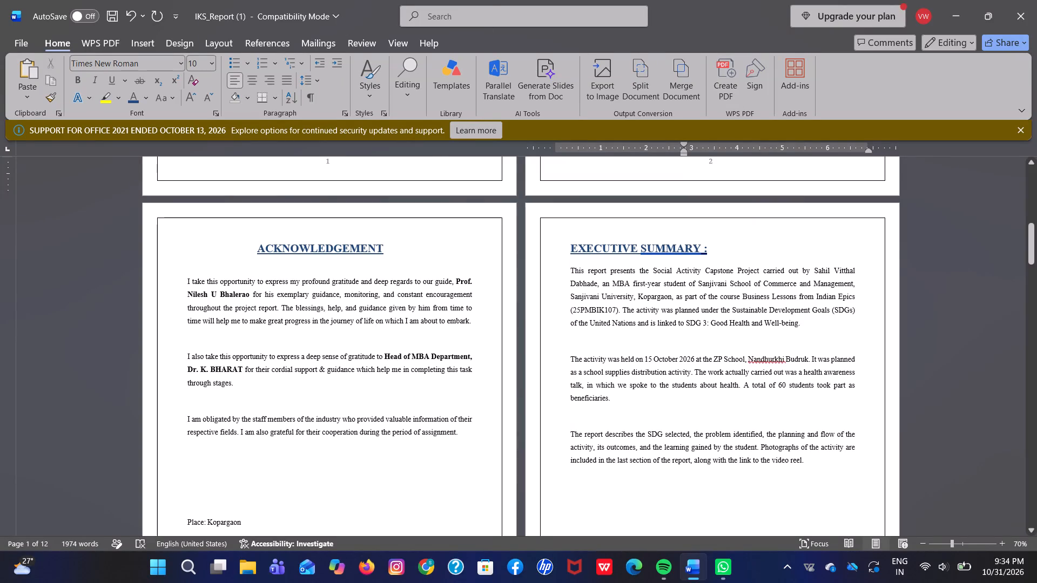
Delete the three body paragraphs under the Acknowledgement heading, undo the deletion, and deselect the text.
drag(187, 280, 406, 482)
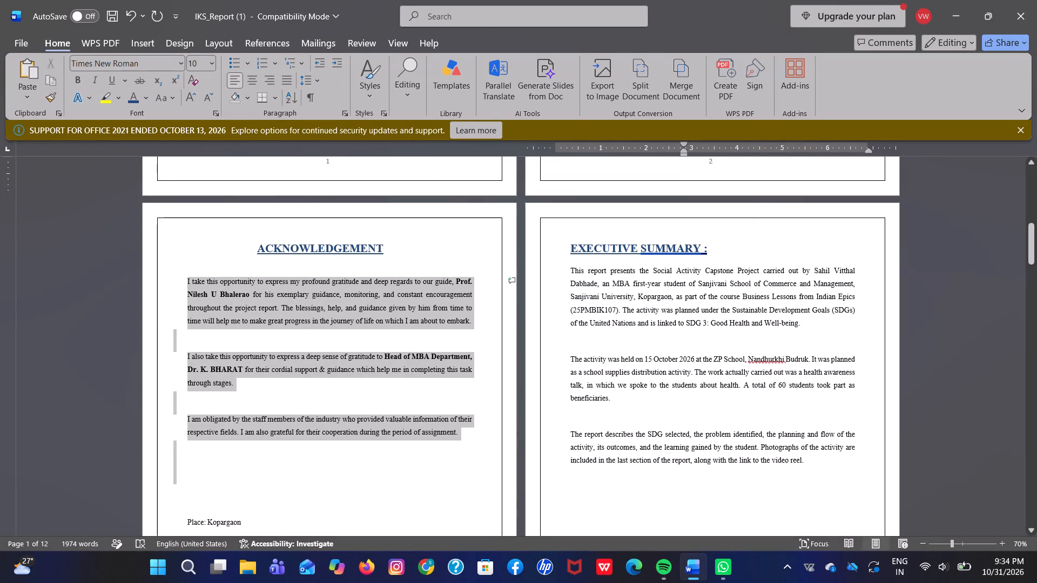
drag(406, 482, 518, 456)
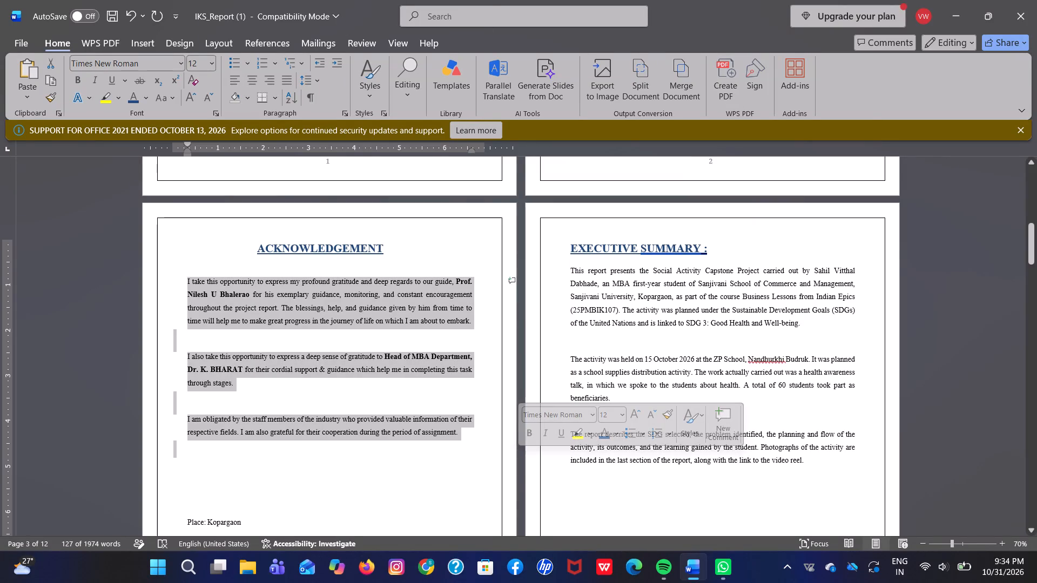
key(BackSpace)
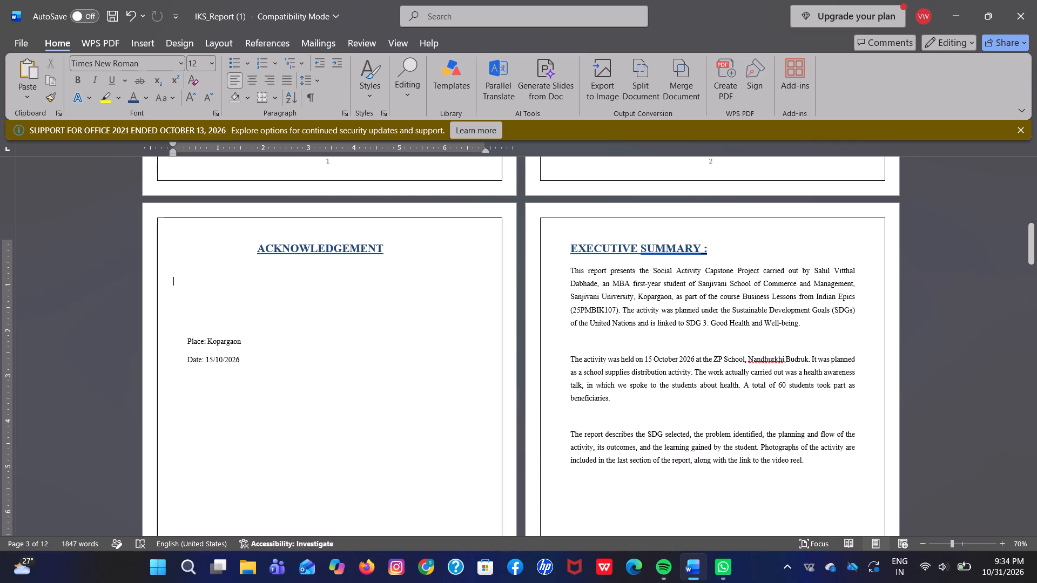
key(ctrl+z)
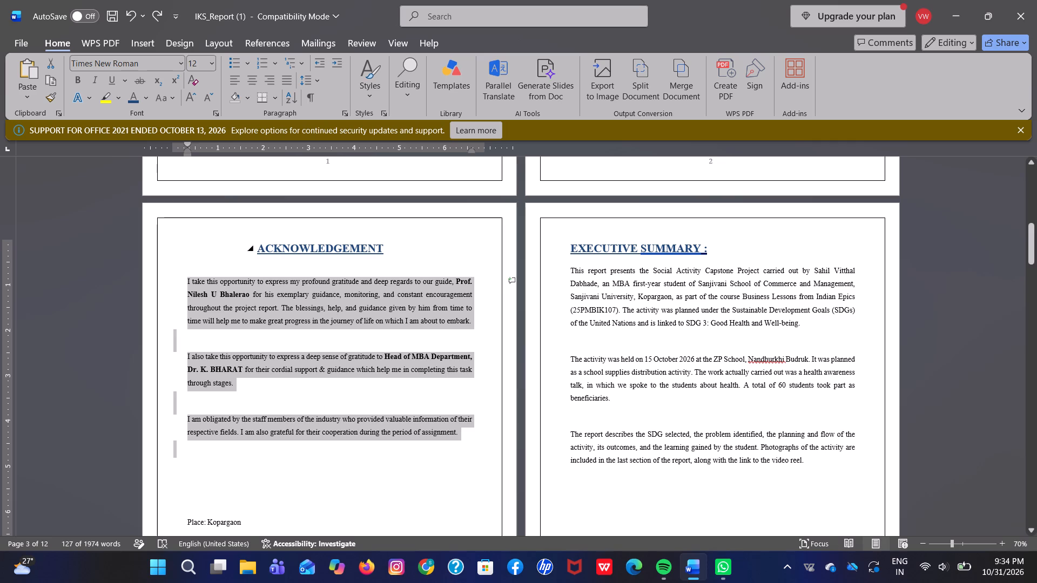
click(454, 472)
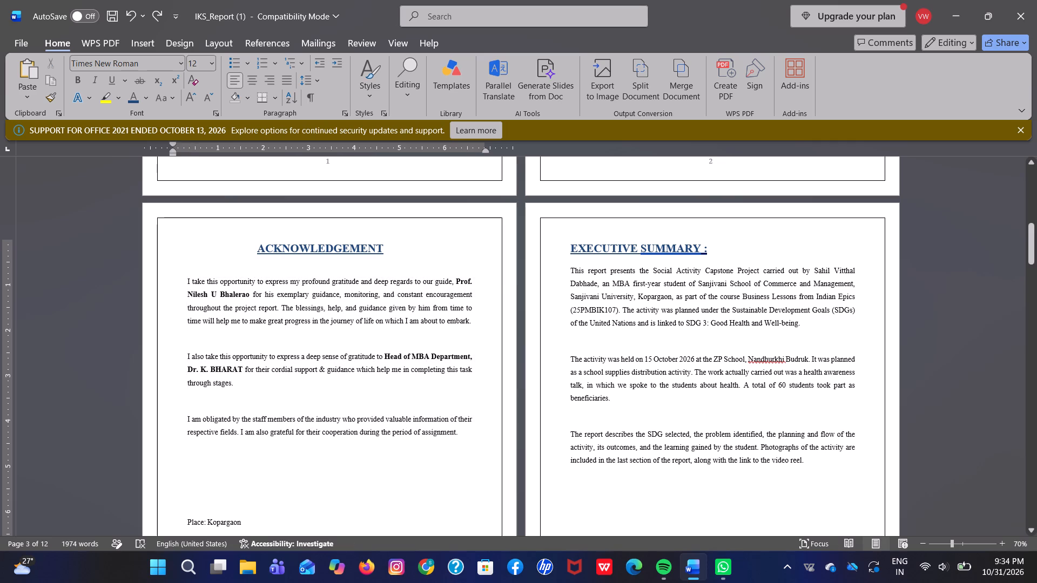
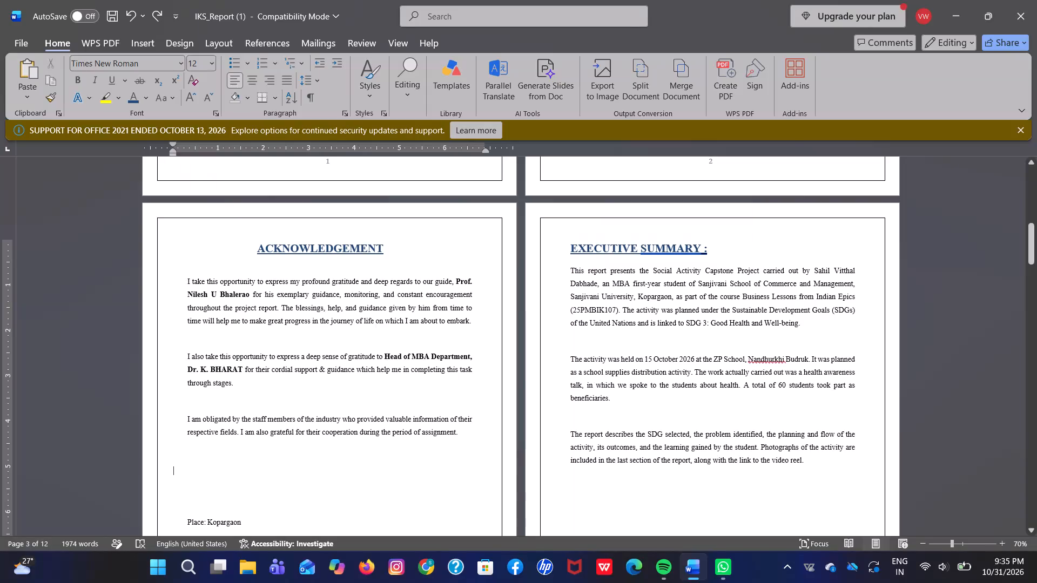
Delete the three body paragraphs under the ACKNOWLEDGEMENT heading, keeping the heading and the Place and Date lines.
drag(181, 281, 264, 352)
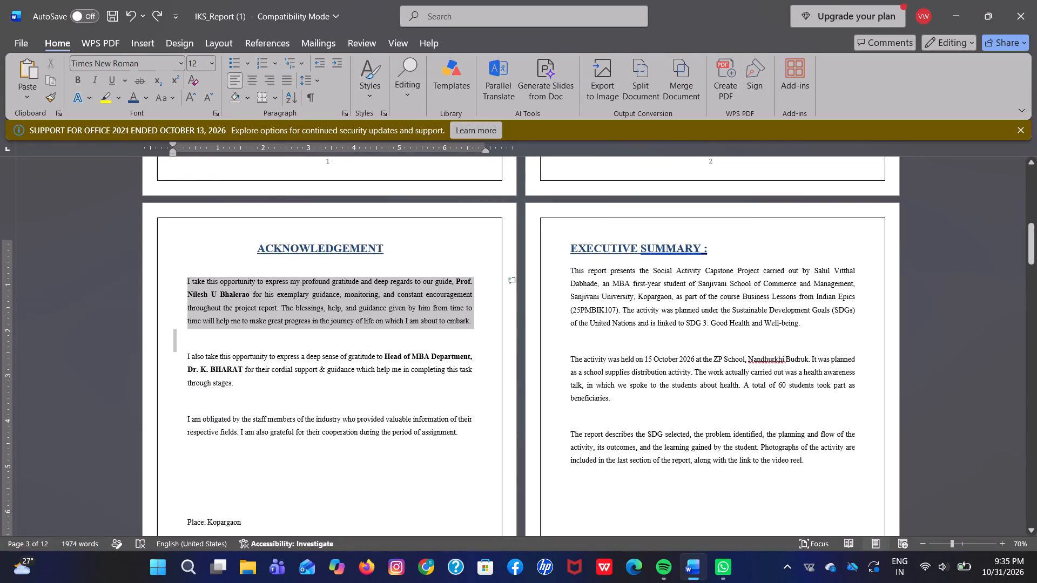
drag(264, 352, 332, 468)
key(BackSpace)
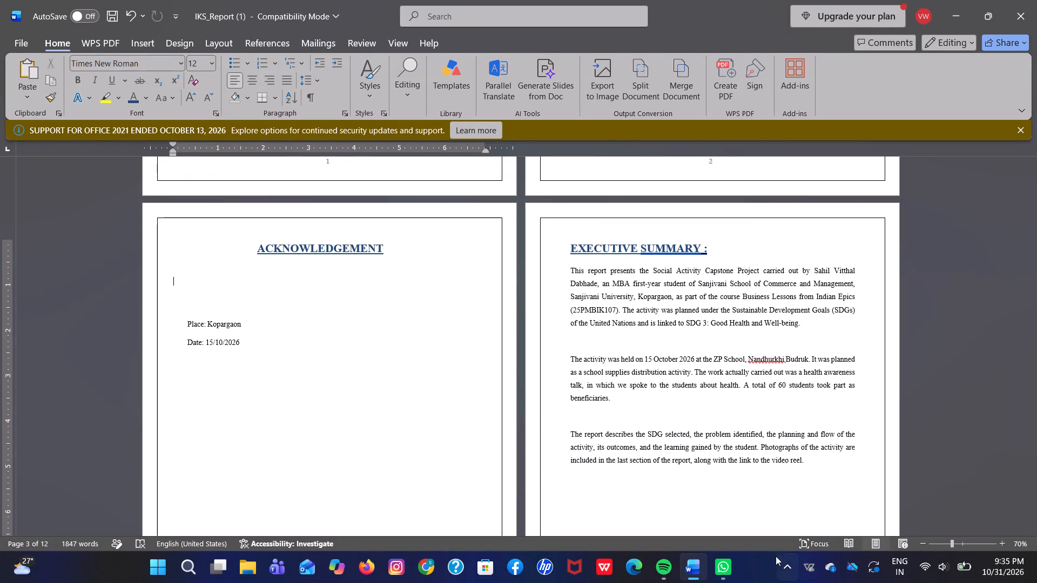
Switch to WhatsApp.
drag(726, 562, 767, 559)
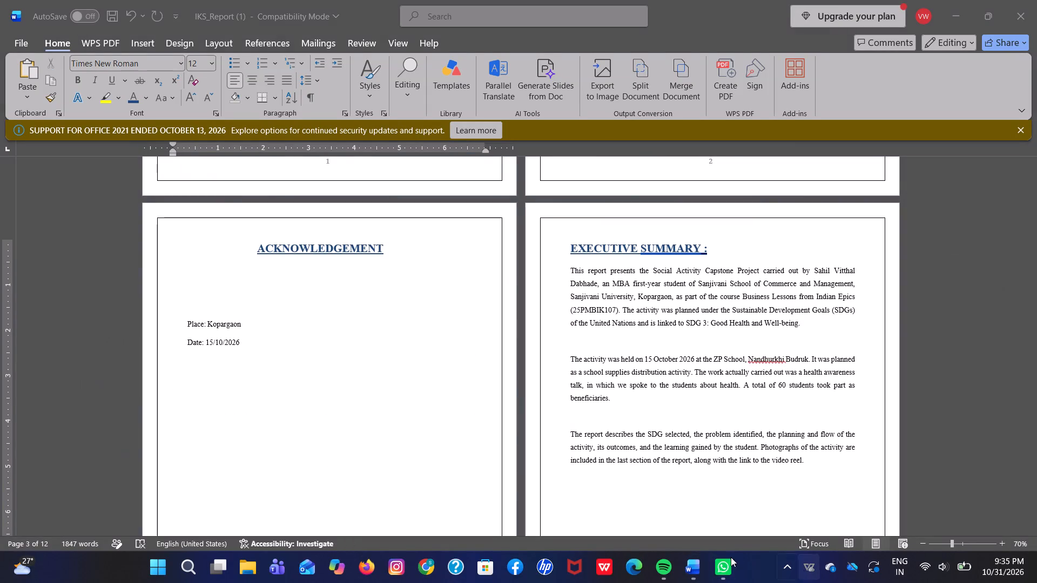
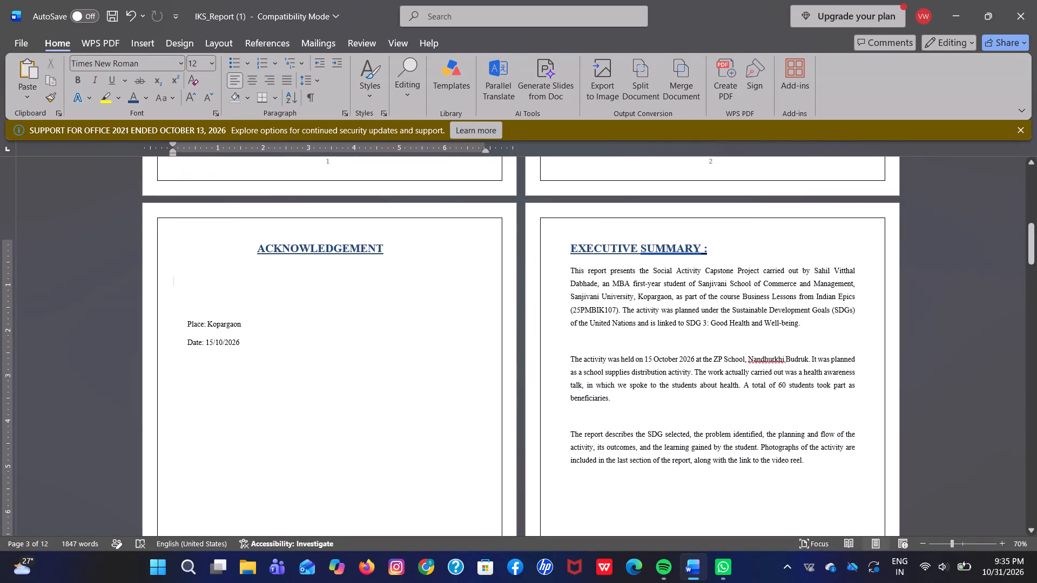
Paste the copied acknowledgement text between the ACKNOWLEDGEMENT heading and the Place line, leaving no stray "vvv" after its last sentence.
key(ctrl+v)
key(ctrl+v)
key(ctrl+v)
key(ctrl+v)
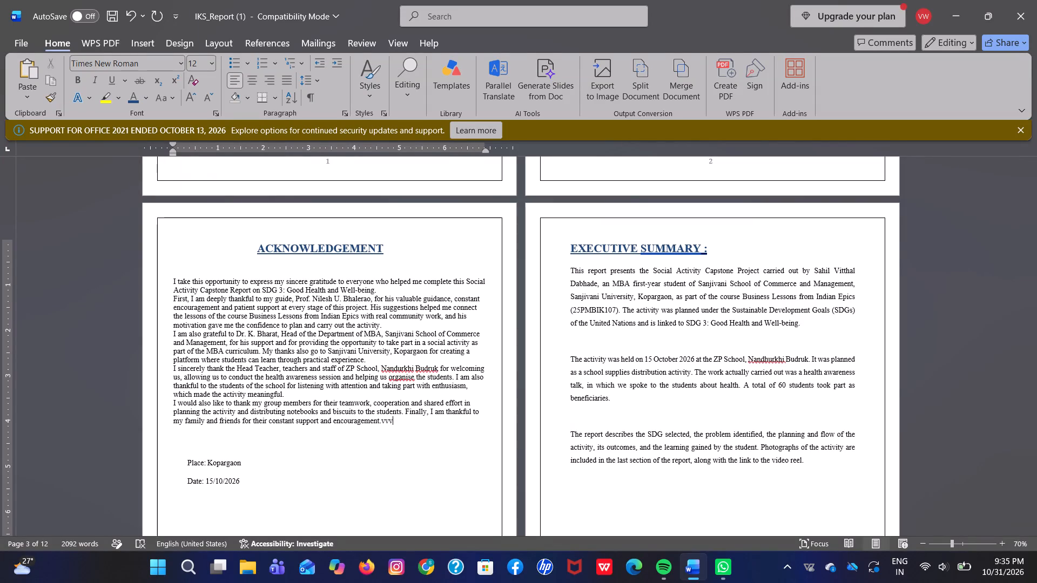
key(BackSpace)
key(BackSpace)
key(BackSpace)
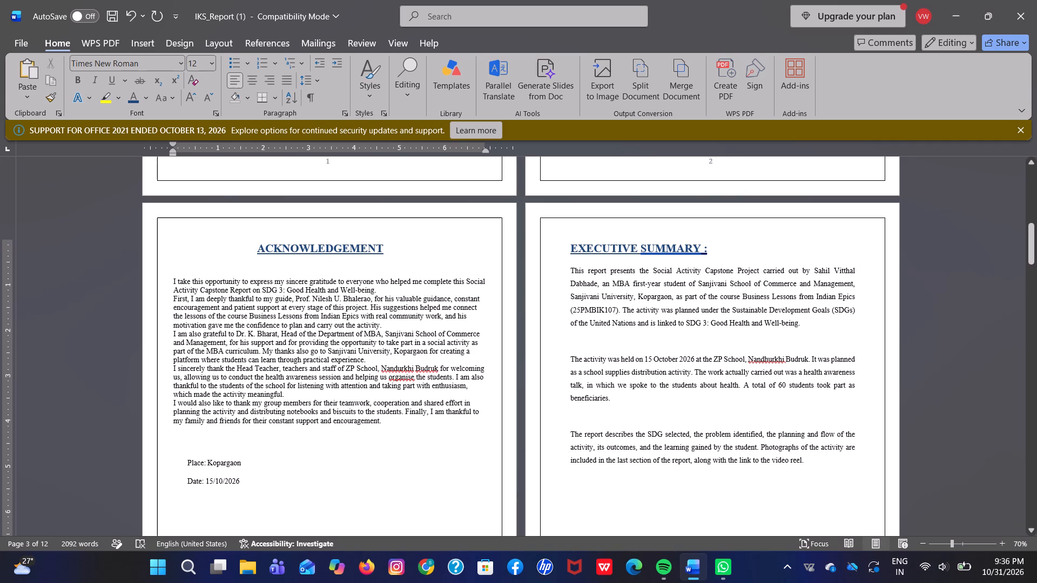
Insert a blank line after each of the first three paragraphs of the Acknowledgement text.
click(399, 289)
key(Return)
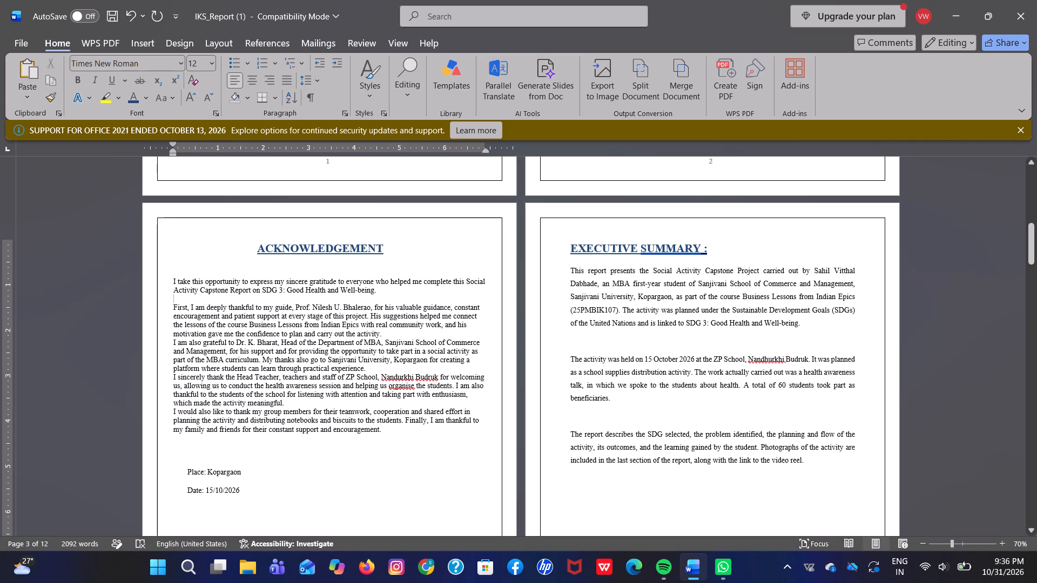
click(399, 334)
key(Return)
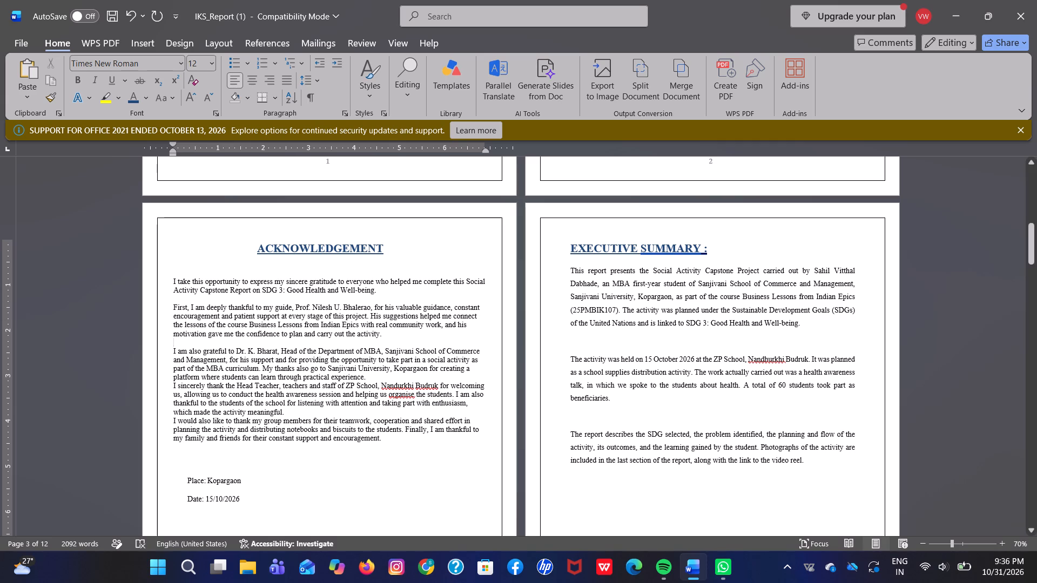
click(368, 374)
key(Return)
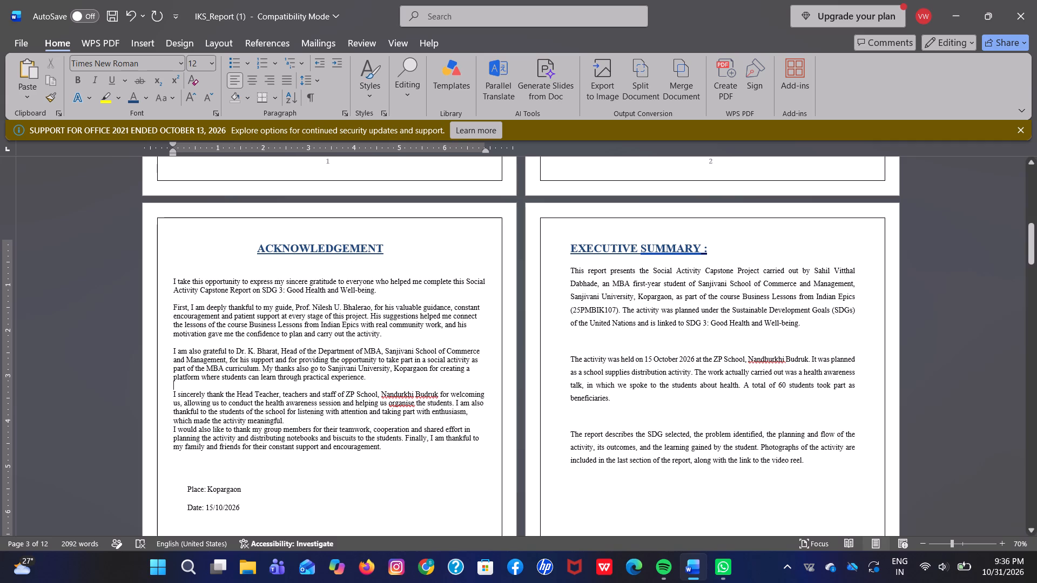
click(669, 280)
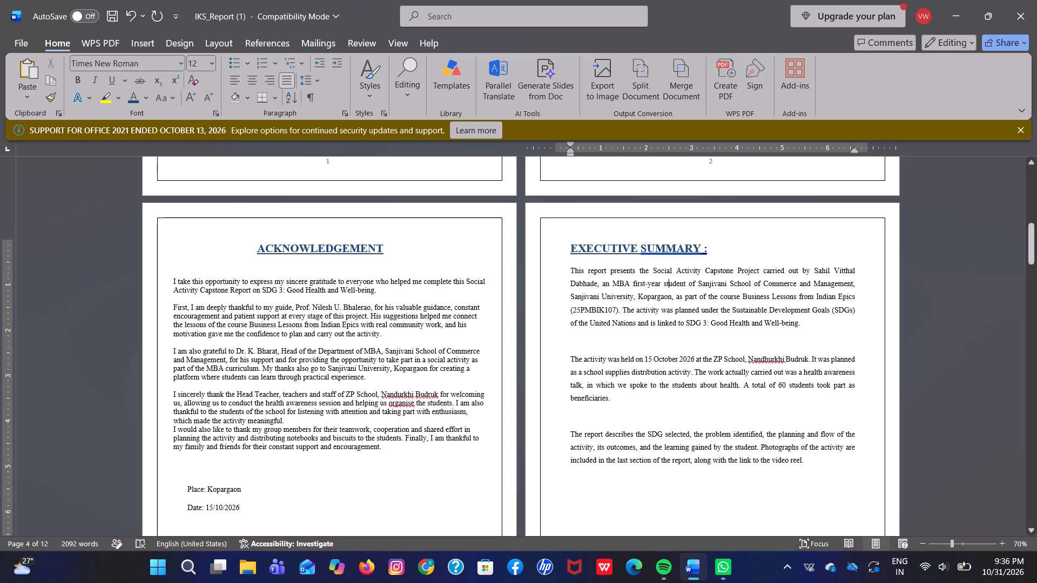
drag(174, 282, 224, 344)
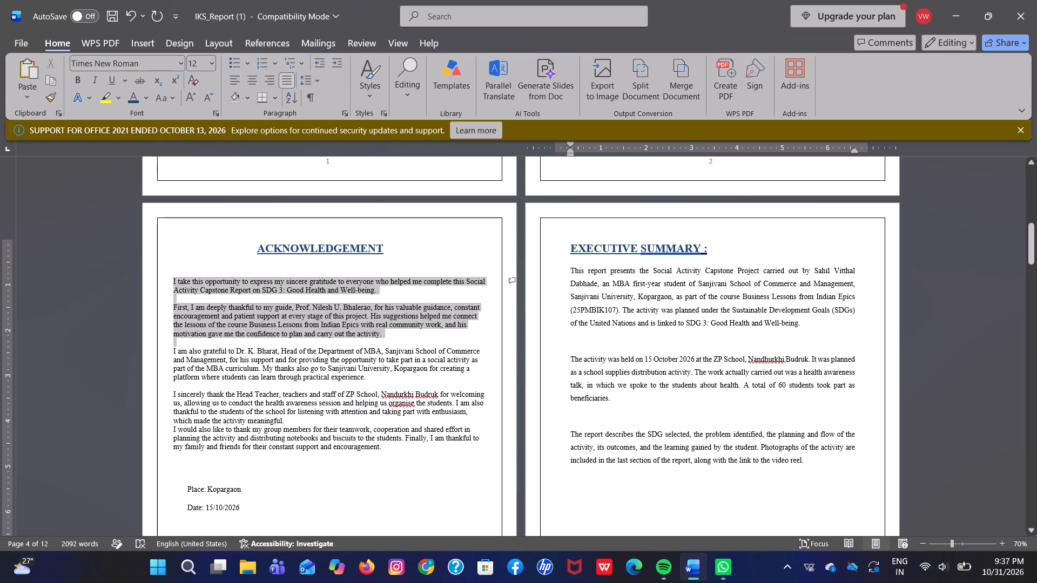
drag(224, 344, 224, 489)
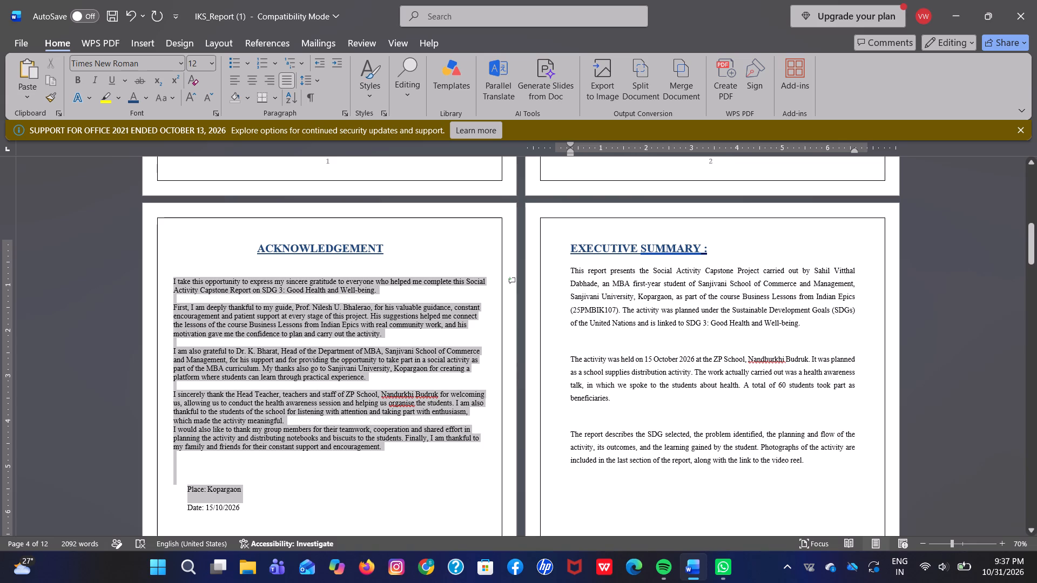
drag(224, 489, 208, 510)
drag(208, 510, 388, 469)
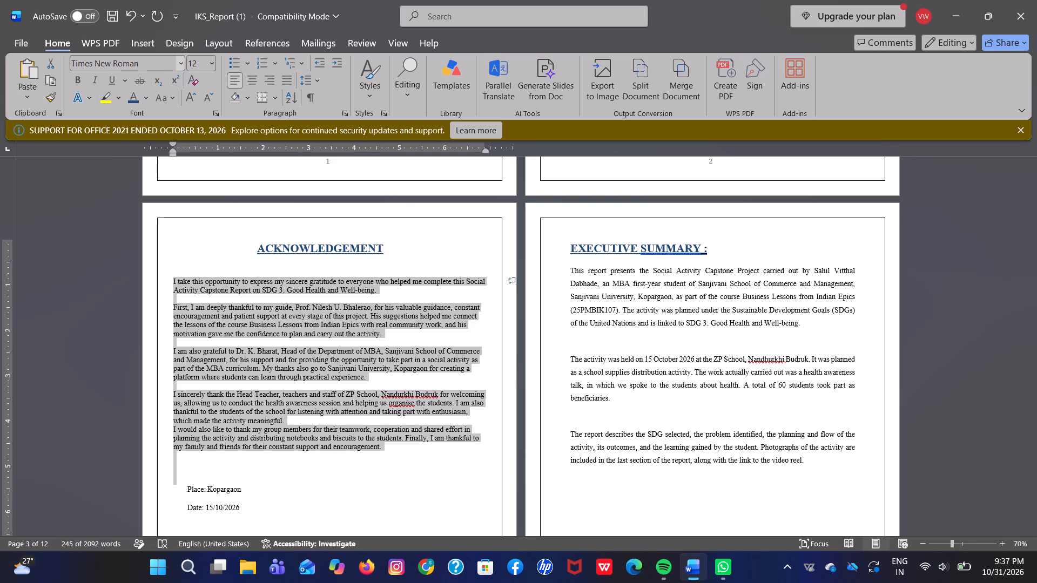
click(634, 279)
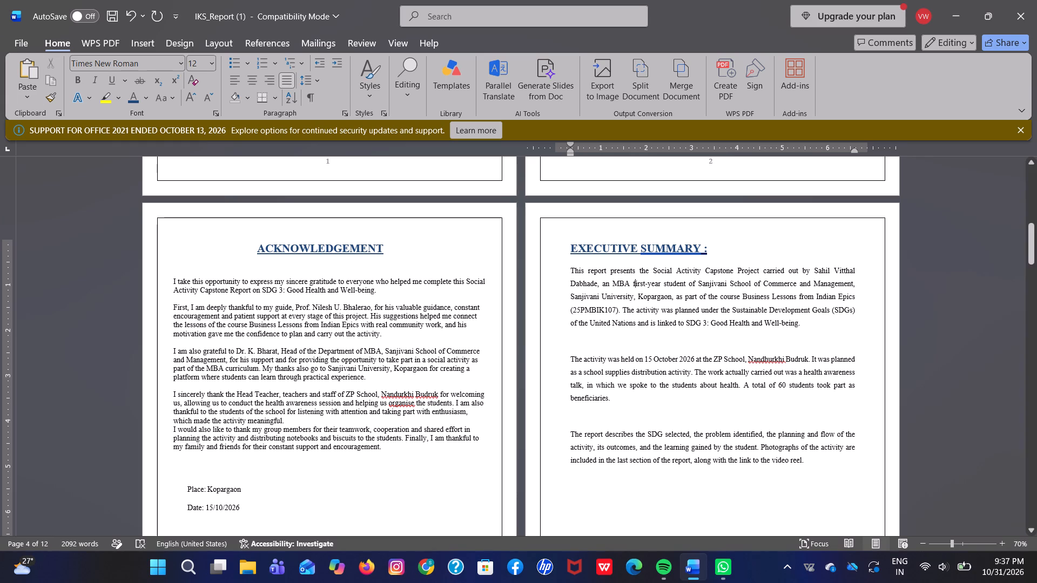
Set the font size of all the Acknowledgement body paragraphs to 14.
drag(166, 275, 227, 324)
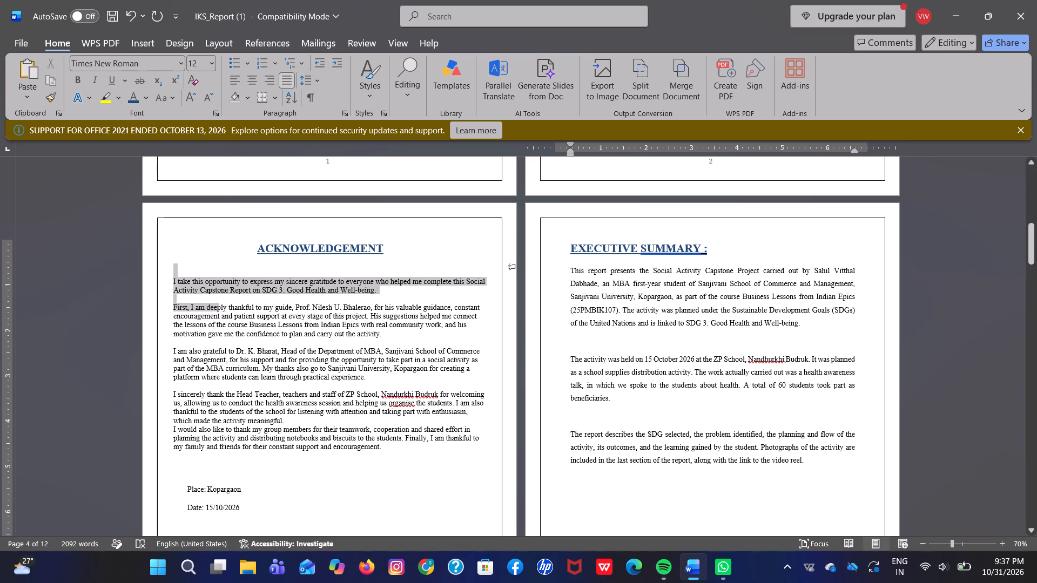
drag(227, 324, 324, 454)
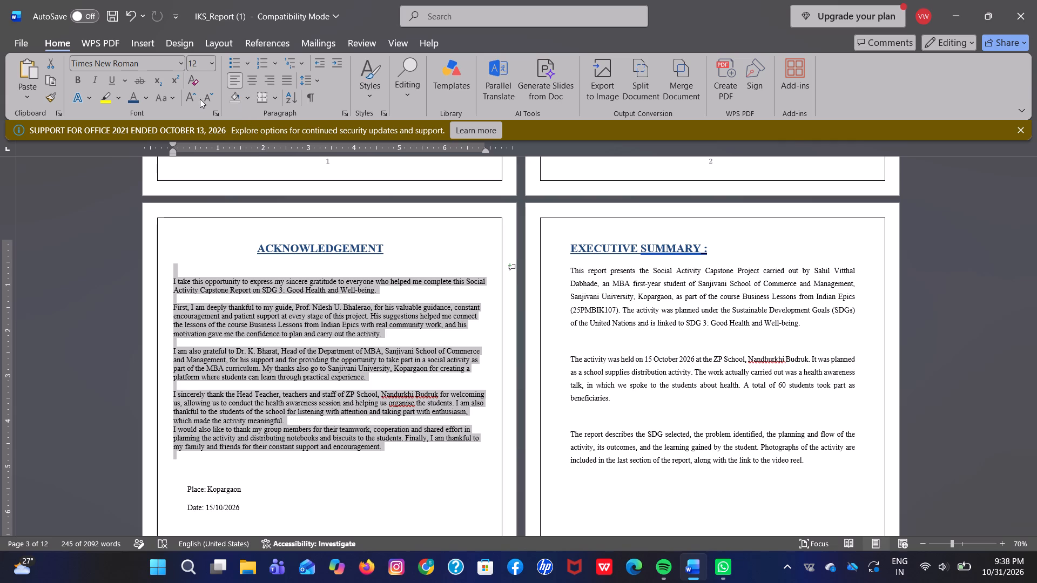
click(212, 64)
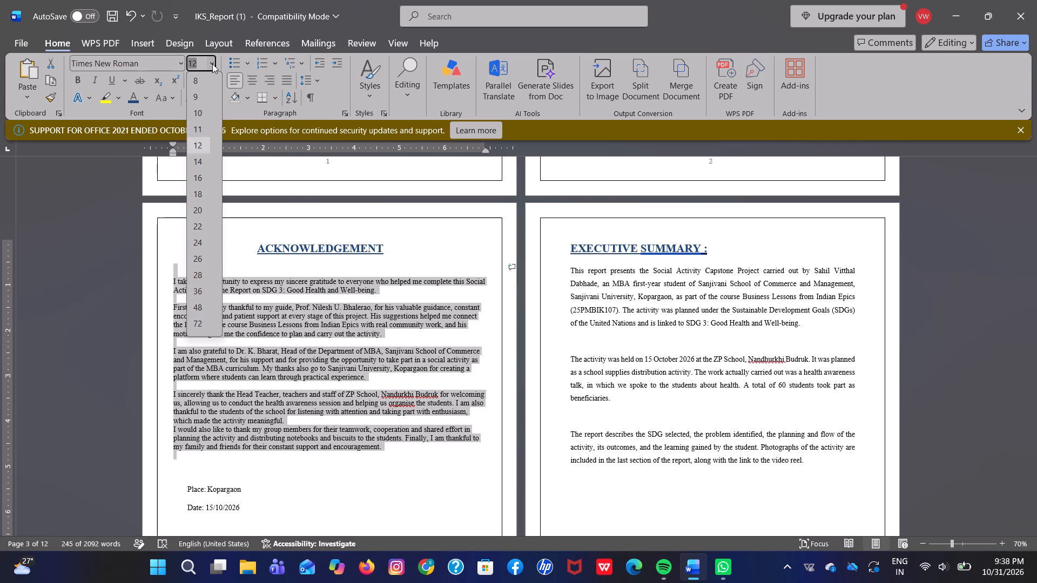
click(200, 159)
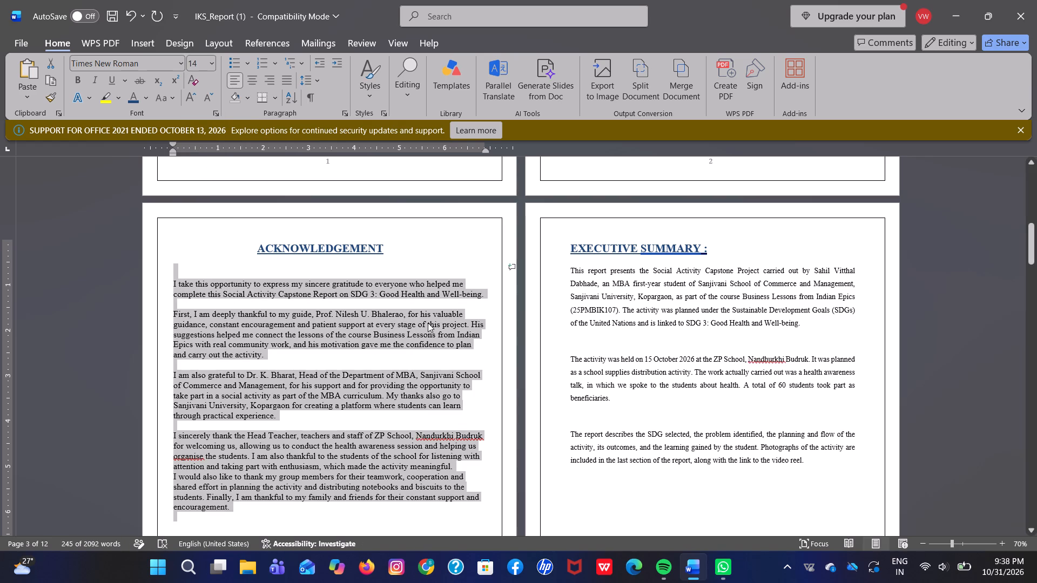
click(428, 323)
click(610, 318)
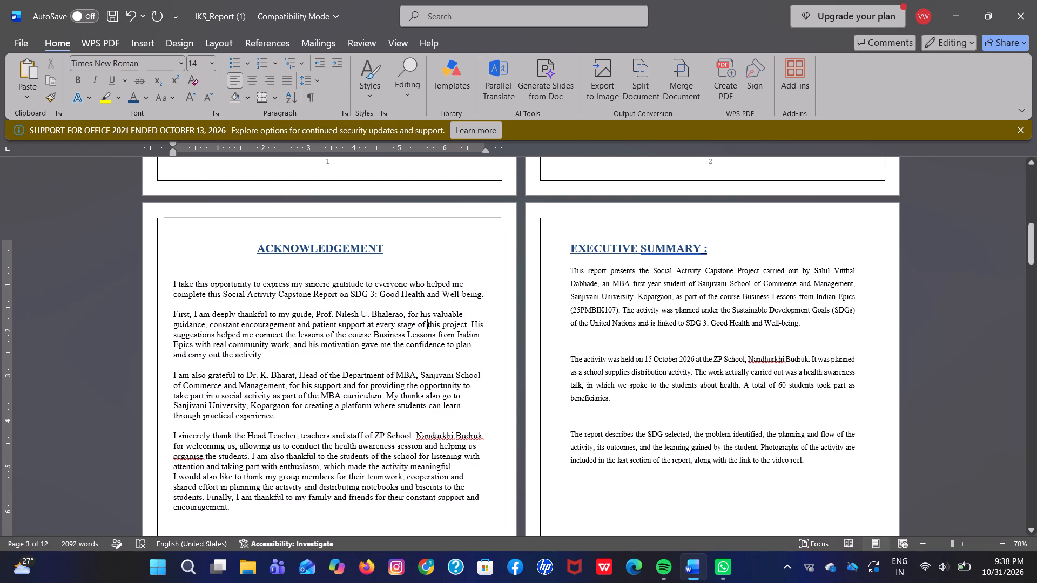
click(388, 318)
Set the font size of the Acknowledgement body paragraphs, excluding the place and date lines, to 13.
drag(169, 281, 211, 504)
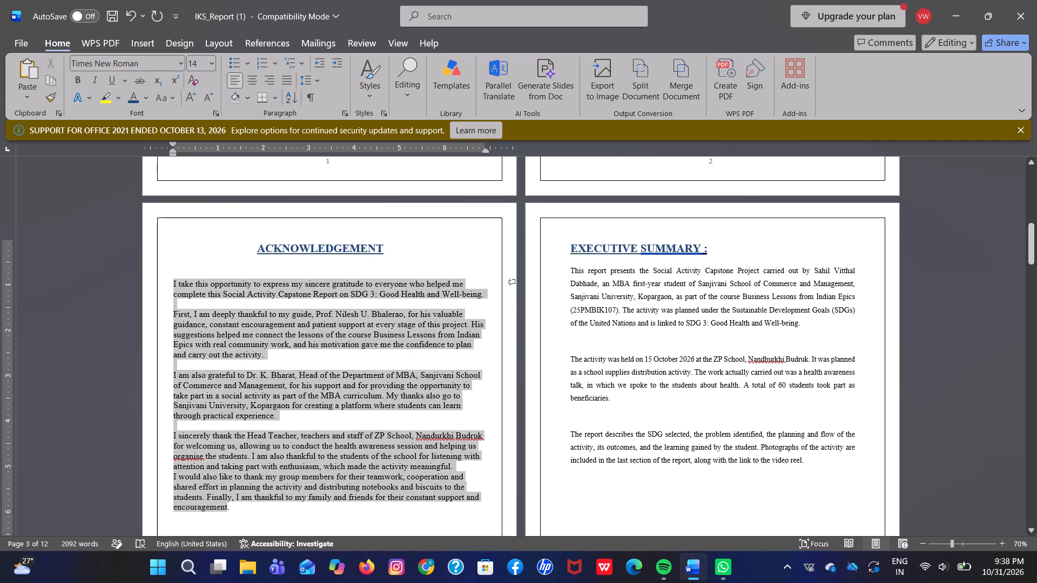
drag(211, 504, 238, 523)
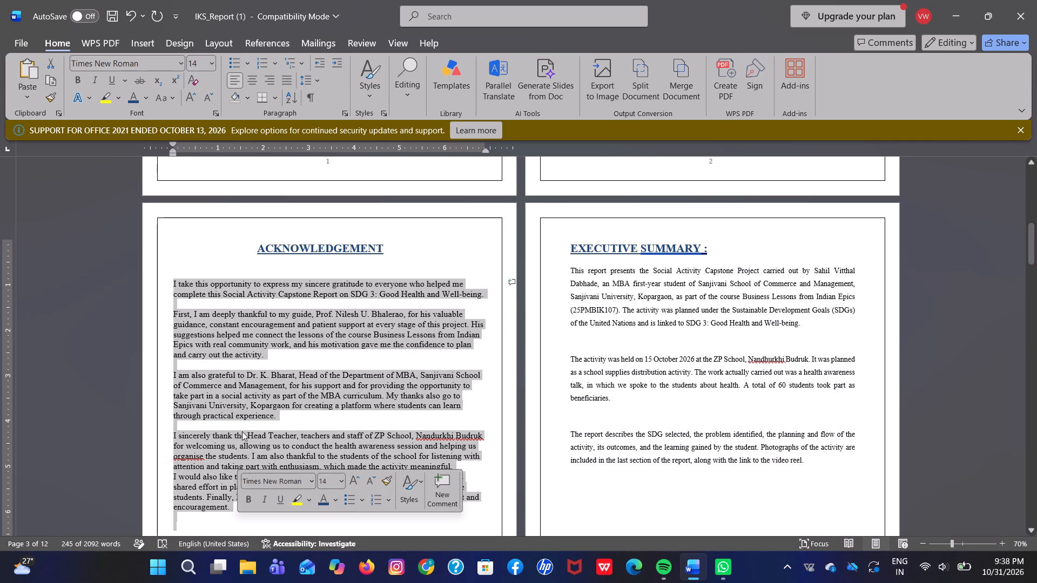
click(199, 62)
key(BackSpace)
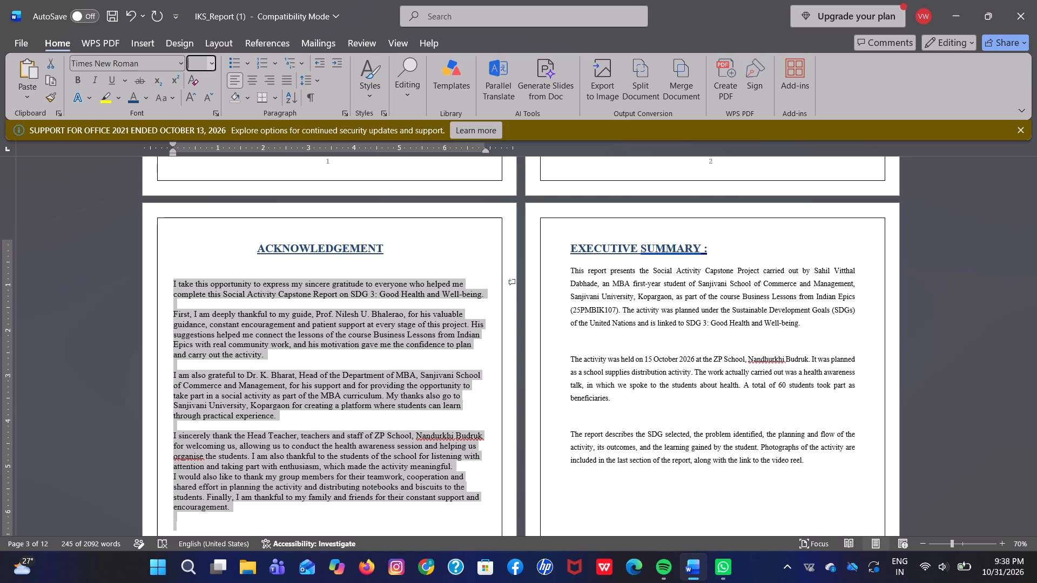
text(13)
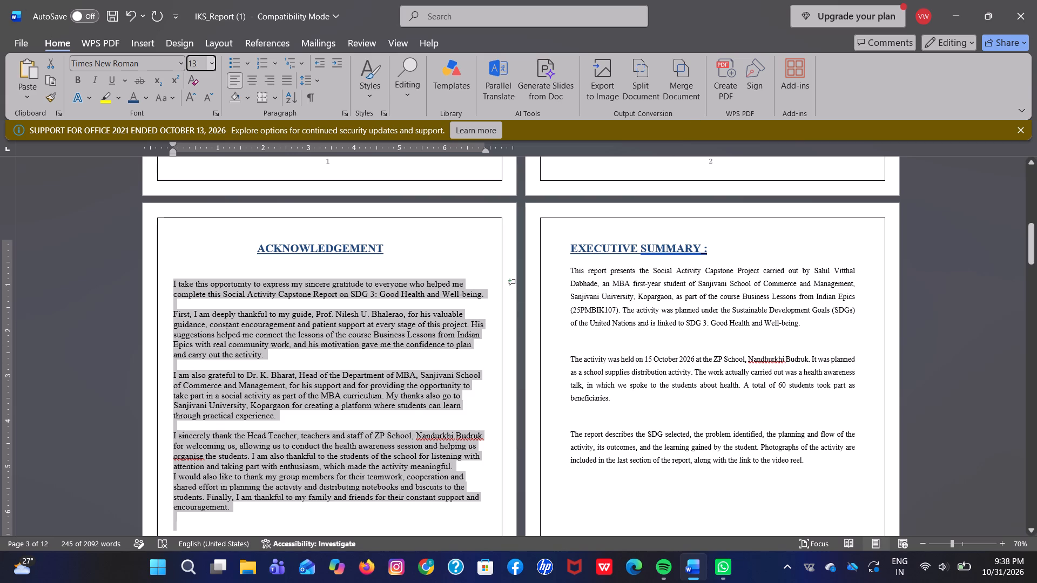
click(388, 240)
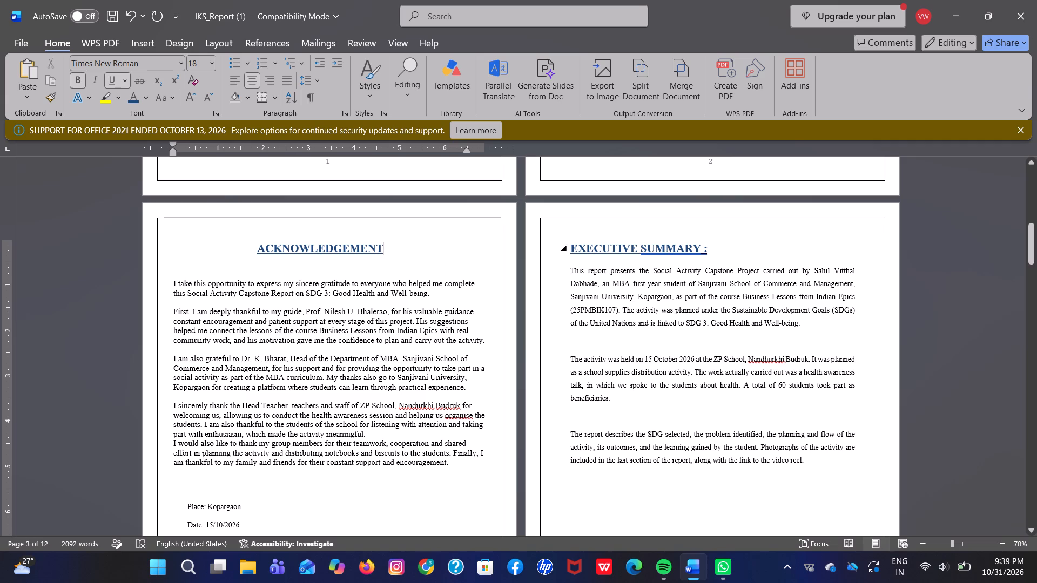
Insert a blank line between the Executive Summary heading and its first paragraph.
scroll(628, 330, down, 1)
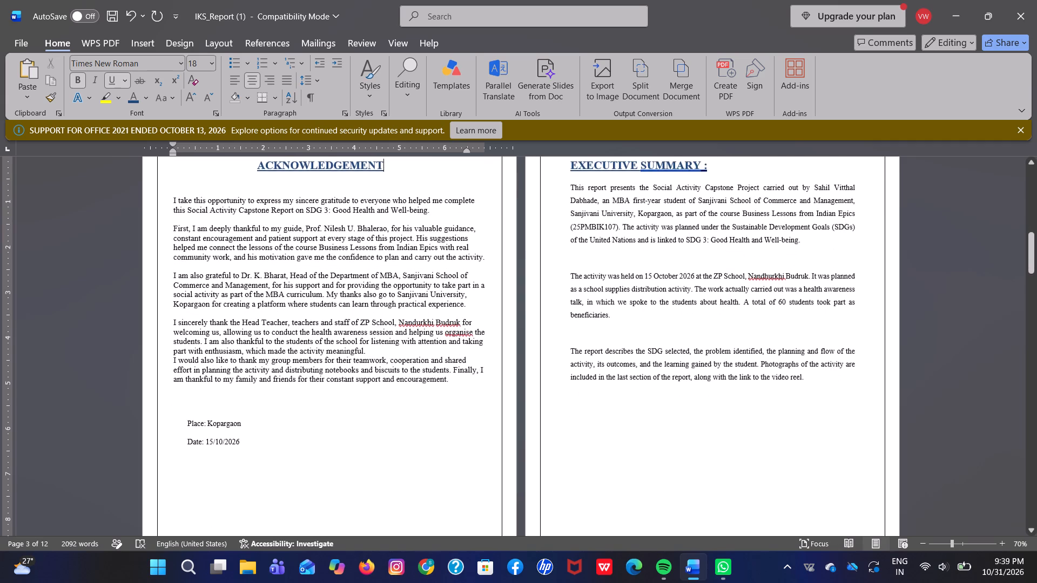
scroll(662, 318, down, 2)
scroll(679, 304, up, 2)
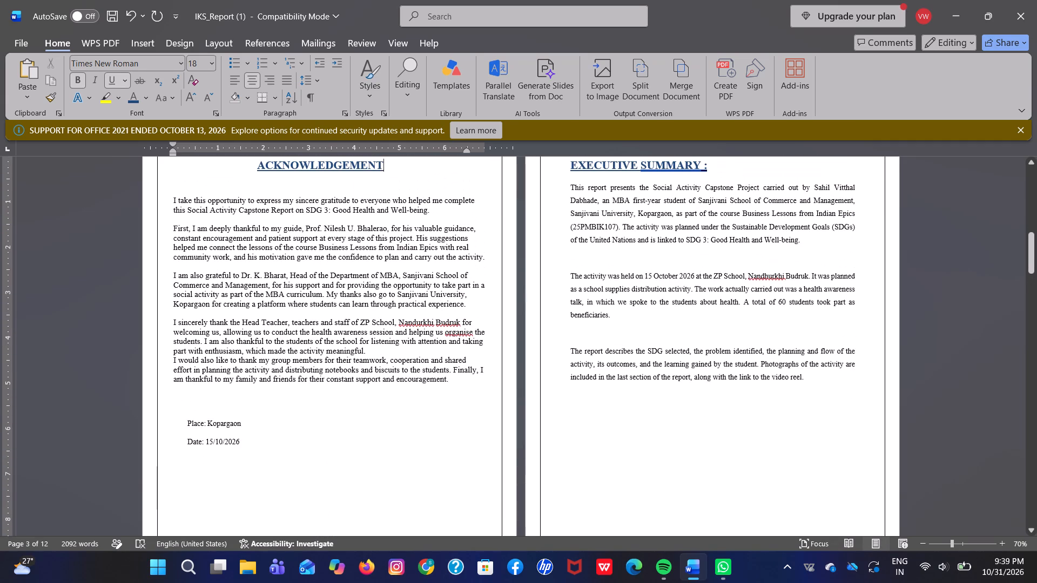
click(565, 187)
key(Return)
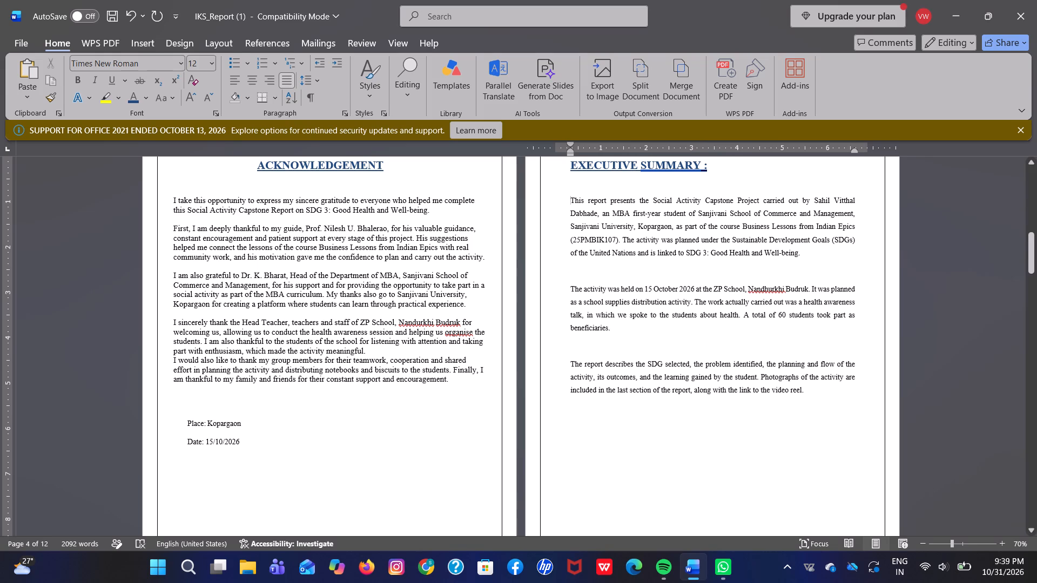
scroll(698, 279, down, 1)
scroll(698, 279, up, 1)
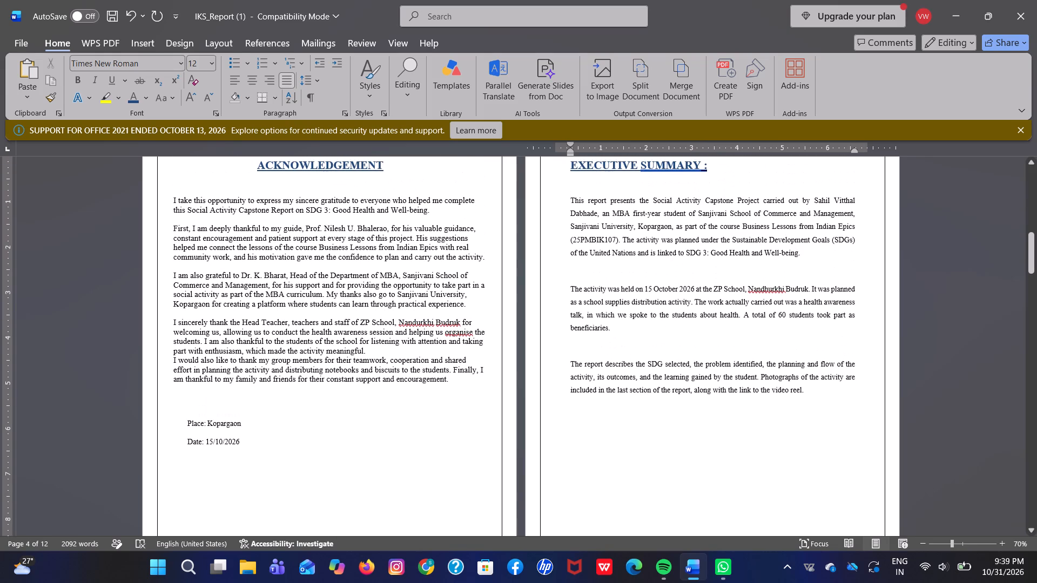
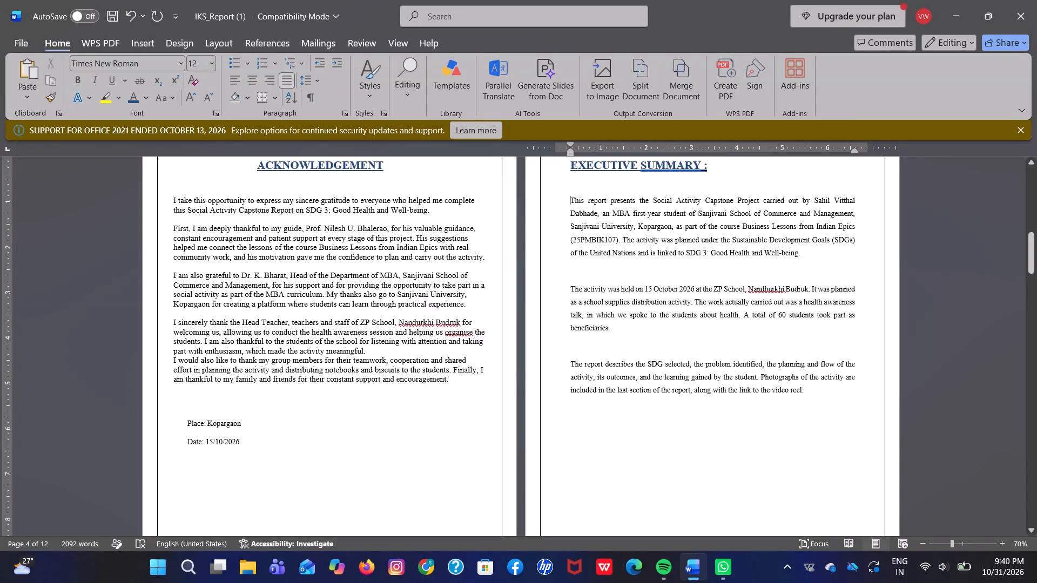
Review the report's layout from the Acknowledgement and Executive Summary through the chapters and photographs, plus the title and certificate pages.
scroll(893, 337, down, 1)
scroll(1036, 0, up, 1)
scroll(1036, 0, down, 9)
scroll(792, 53, down, 1)
scroll(740, 66, down, 4)
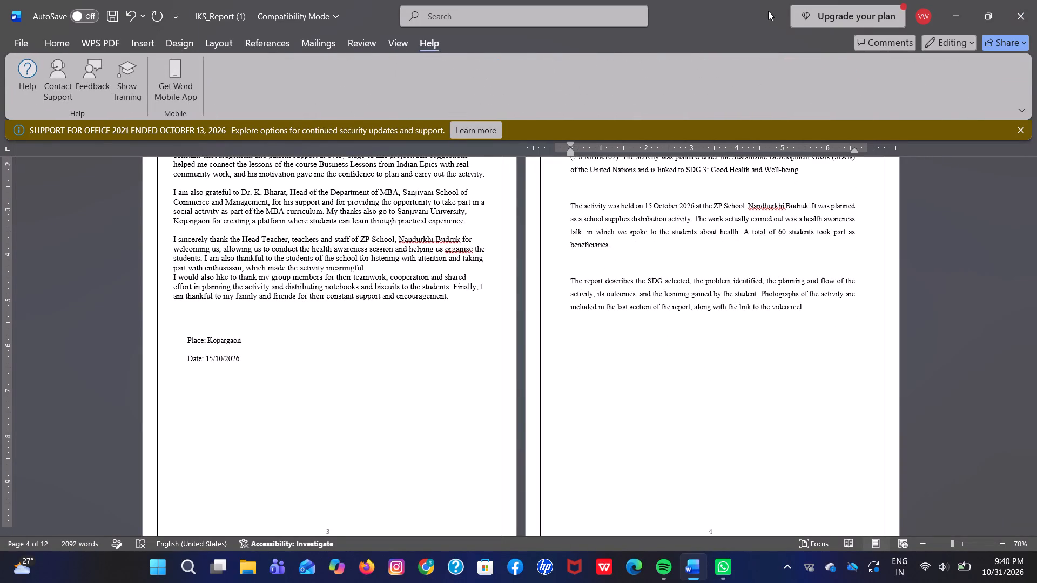
scroll(768, 11, down, 3)
scroll(771, 8, up, 11)
scroll(26, 526, up, 2)
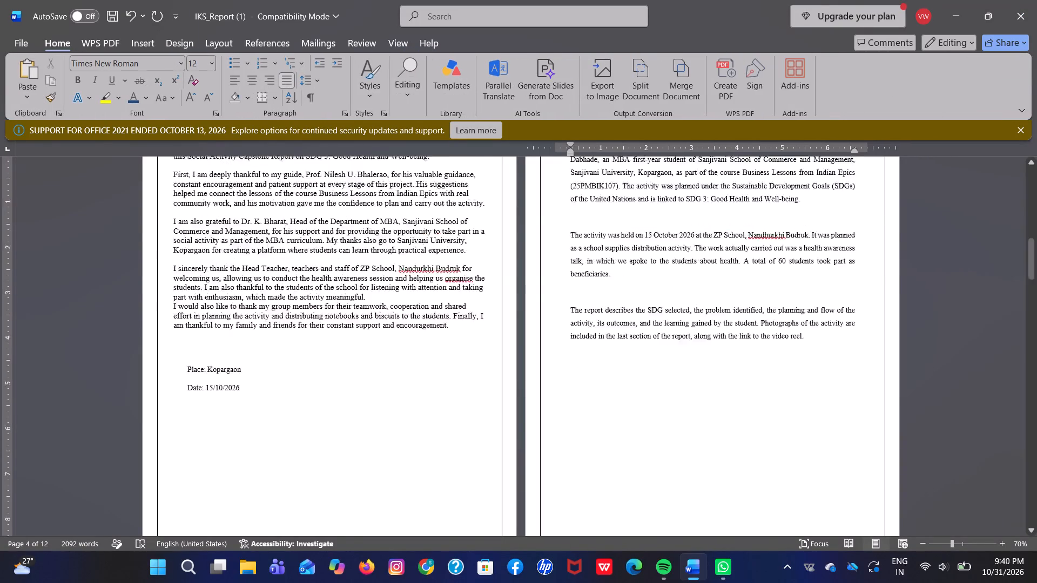
scroll(30, 520, up, 6)
scroll(342, 234, down, 20)
scroll(342, 234, down, 5)
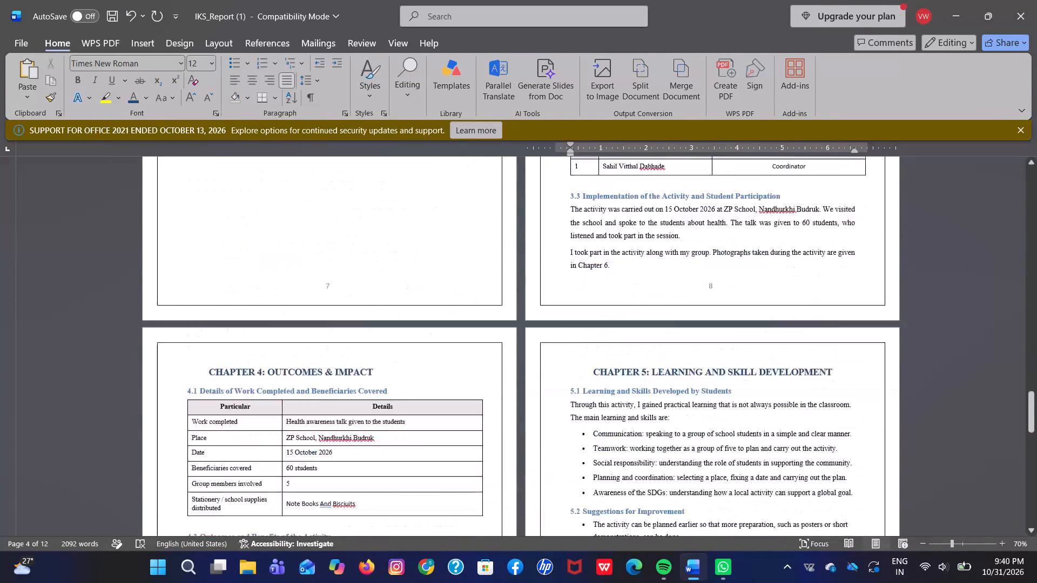
scroll(388, 340, down, 10)
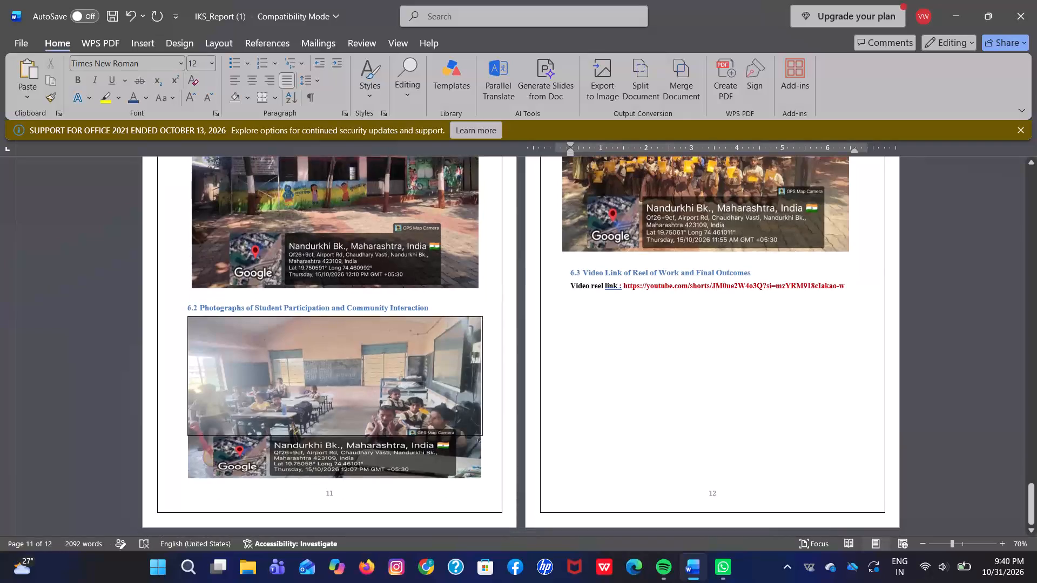
scroll(383, 342, down, 4)
scroll(391, 370, up, 14)
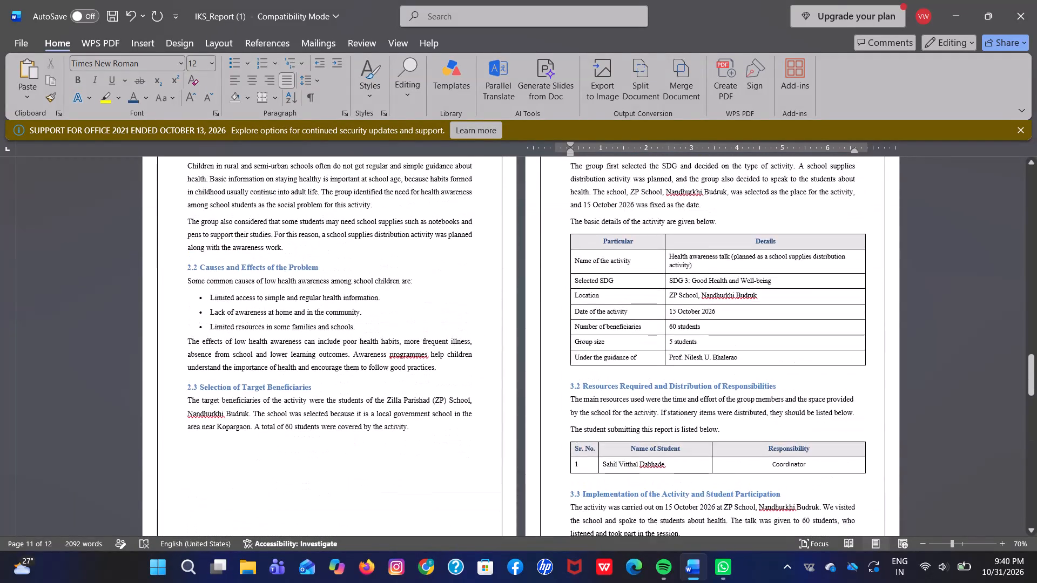
scroll(400, 352, up, 19)
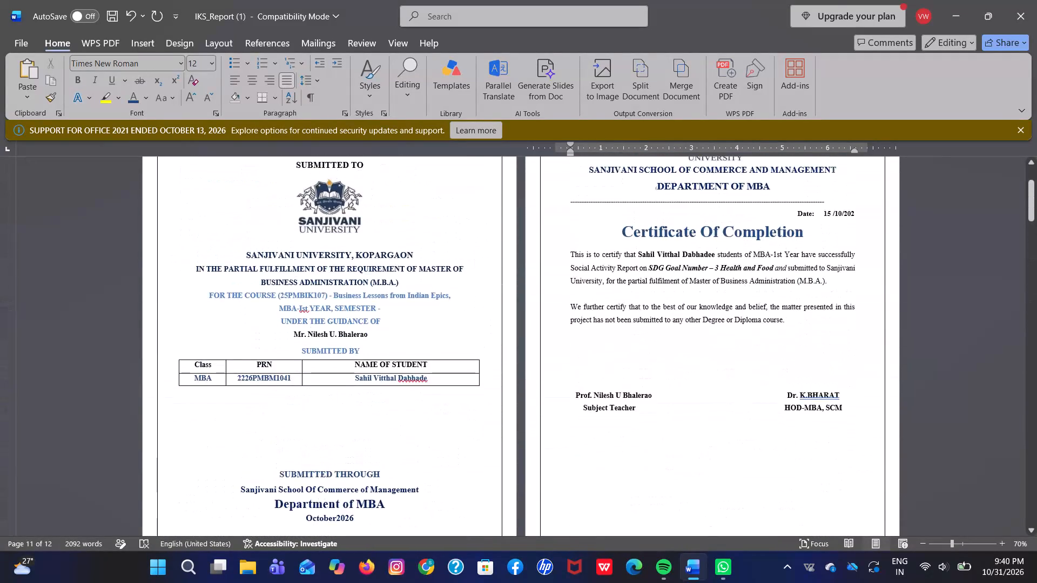
scroll(398, 341, up, 3)
scroll(398, 341, down, 7)
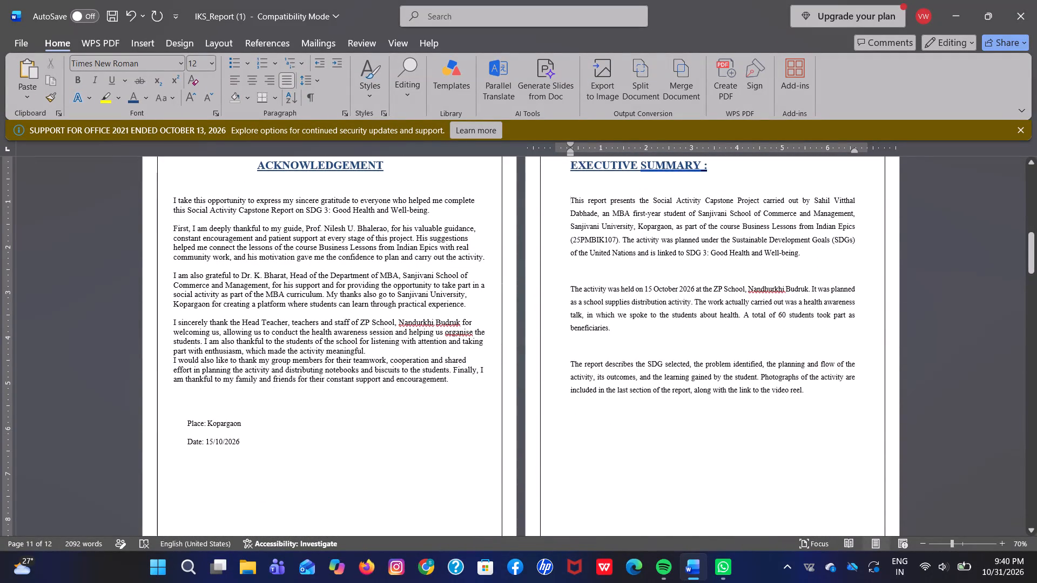
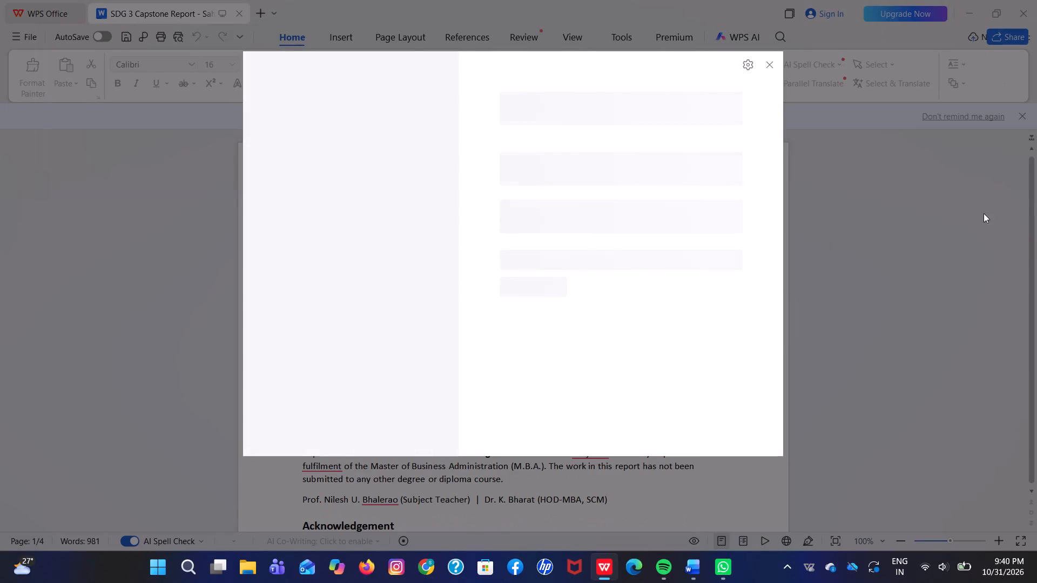
Dismiss the WPS Office sign-in window covering the SDG 3 Capstone Report without signing in.
click(764, 65)
click(769, 67)
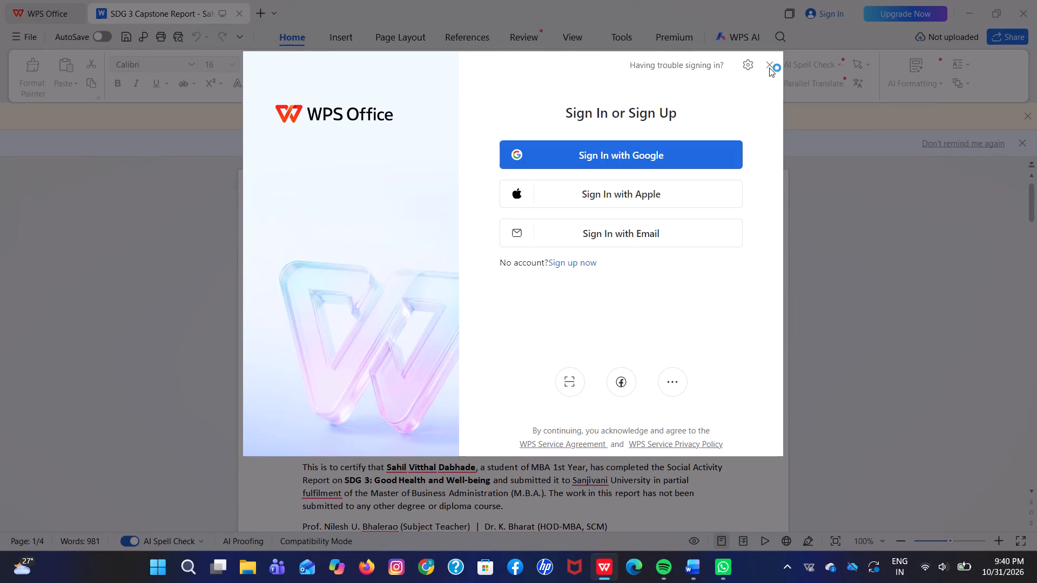
click(774, 57)
click(770, 62)
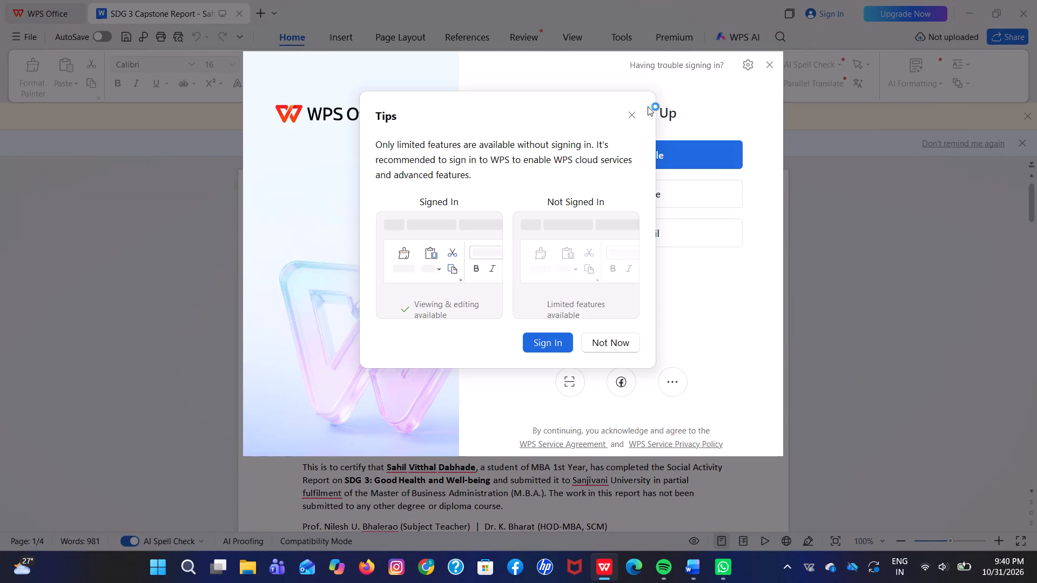
Dismiss the WPS Office sign-in prompt and its limited-features tip without signing in, to get to the SDG 3 Capstone Report.
click(651, 109)
click(629, 117)
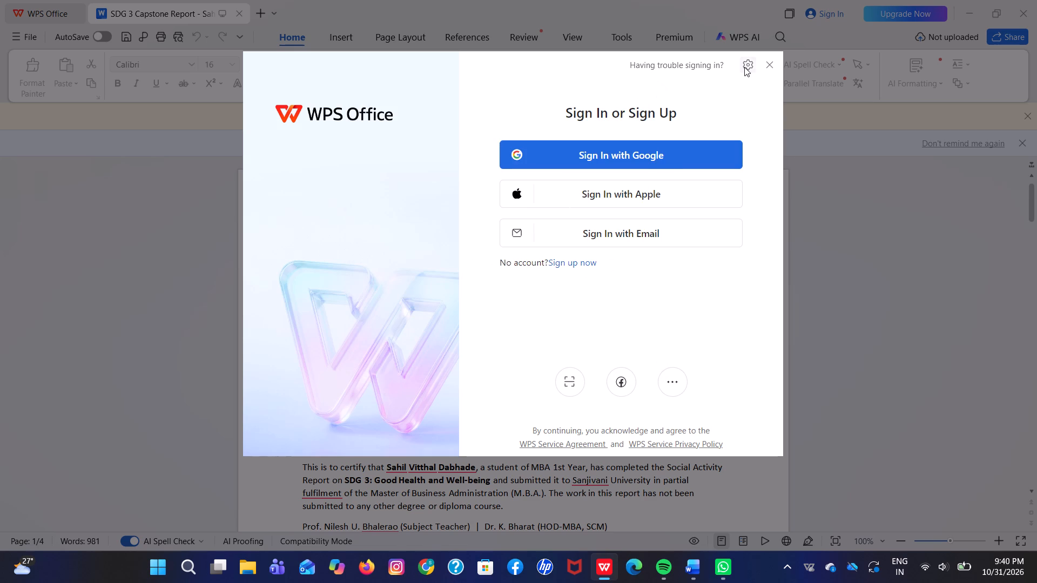
click(770, 66)
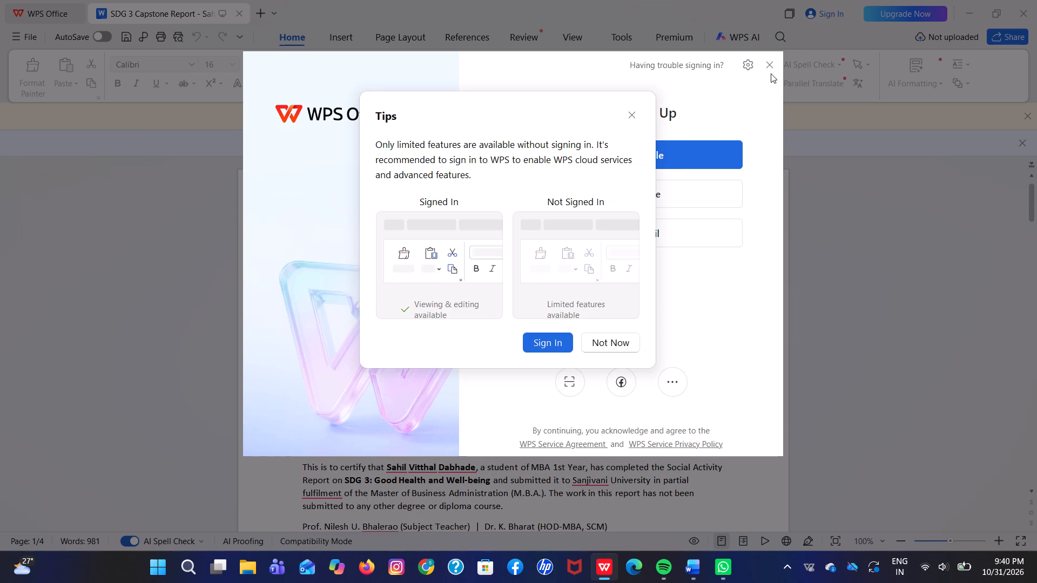
click(629, 331)
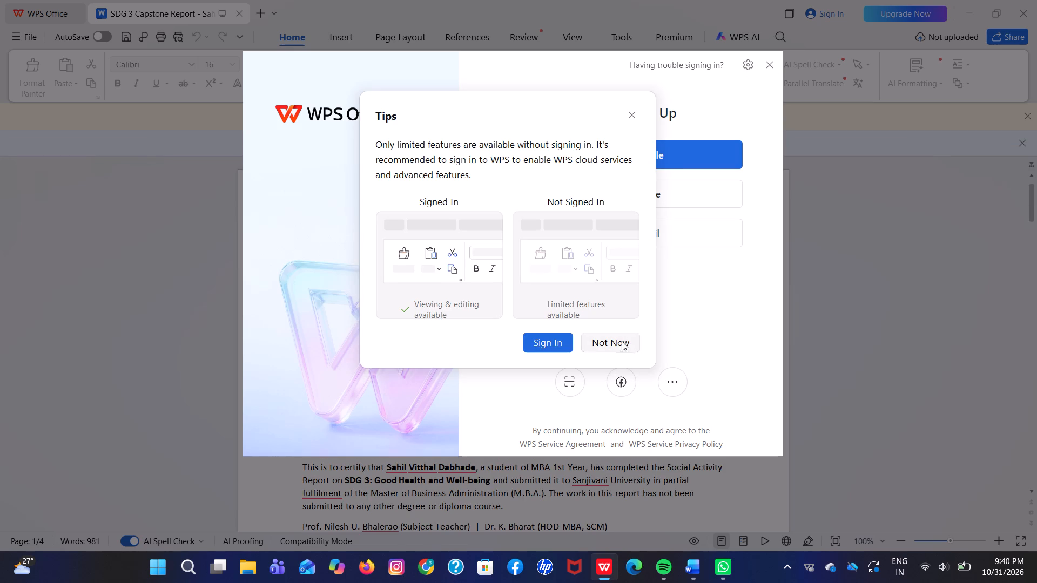
Examine the SDG 3 Capstone Report through its Executive Summary without signing in, and switch back to the IKS_Report document in Word.
click(624, 339)
scroll(708, 210, down, 2)
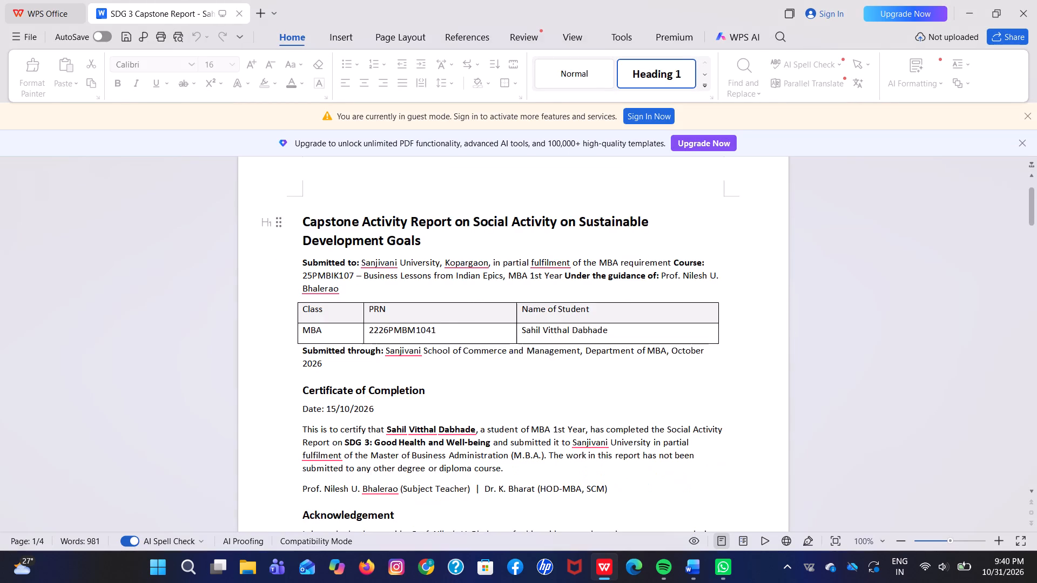
scroll(708, 210, down, 5)
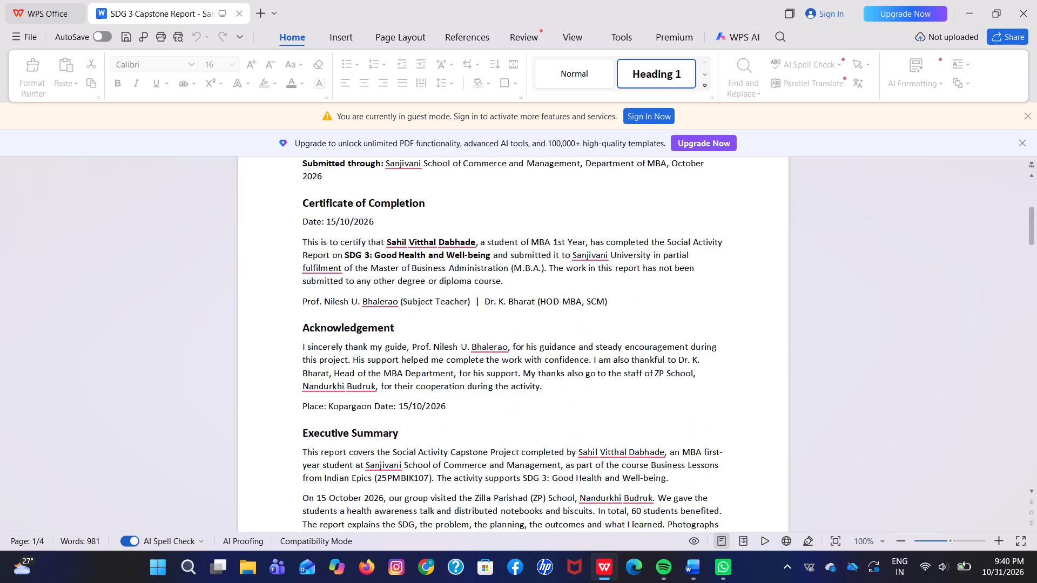
scroll(708, 210, down, 2)
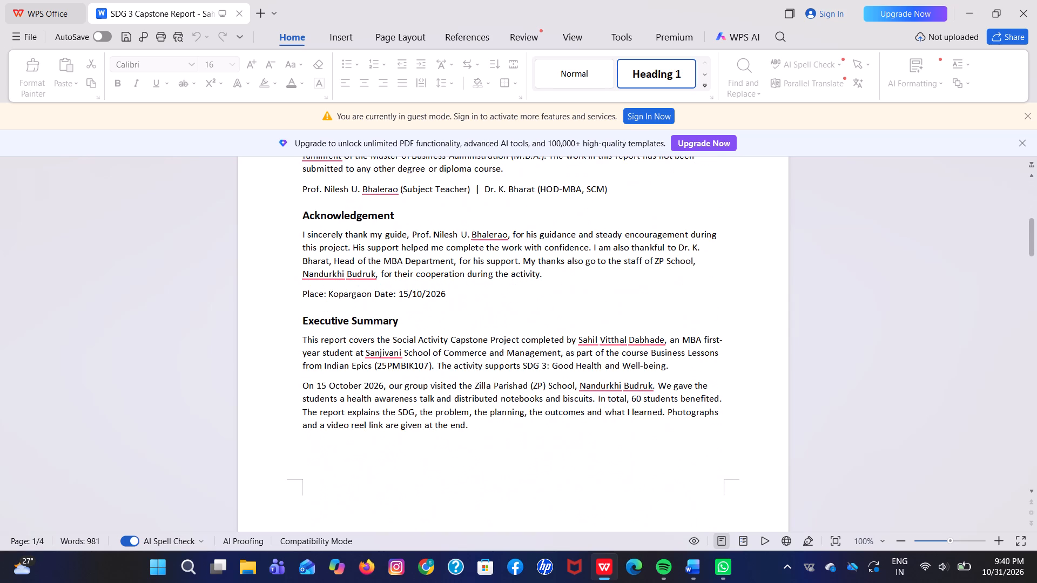
click(699, 582)
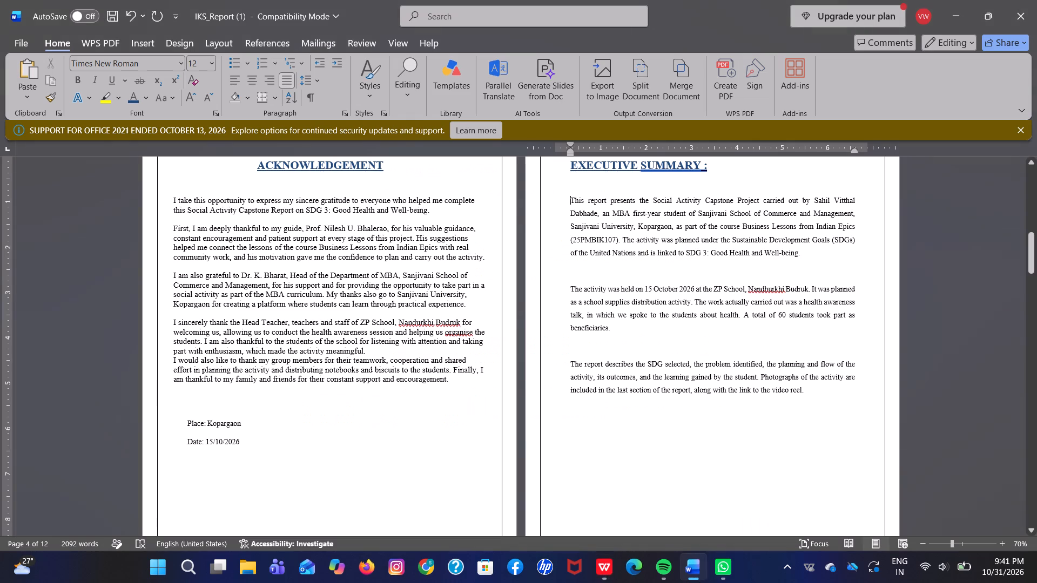
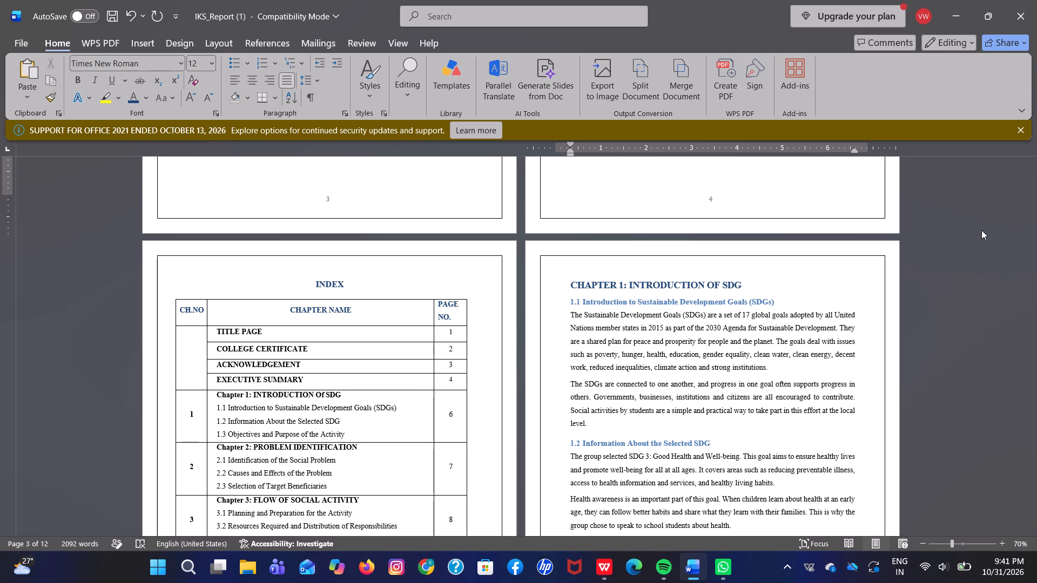
Go back to the Acknowledgement and Executive Summary pages of the IKS_Report to check their spacing and layout.
scroll(981, 230, up, 1)
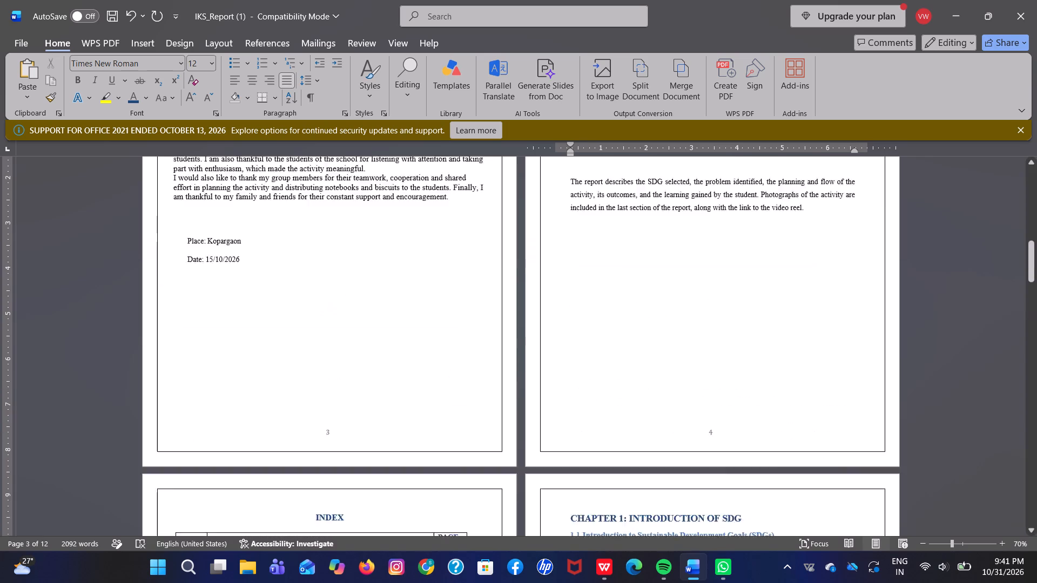
scroll(981, 230, up, 2)
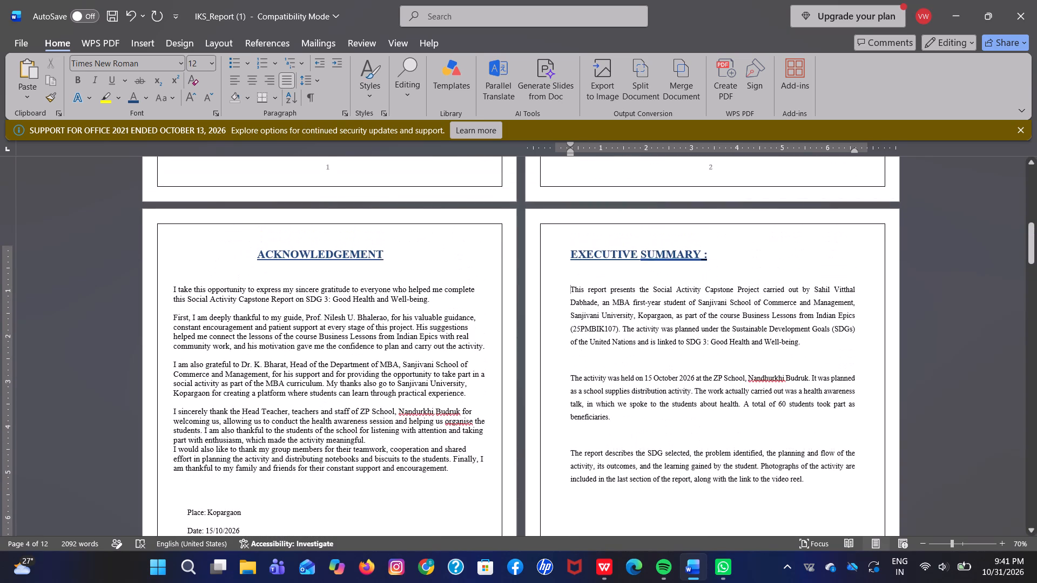
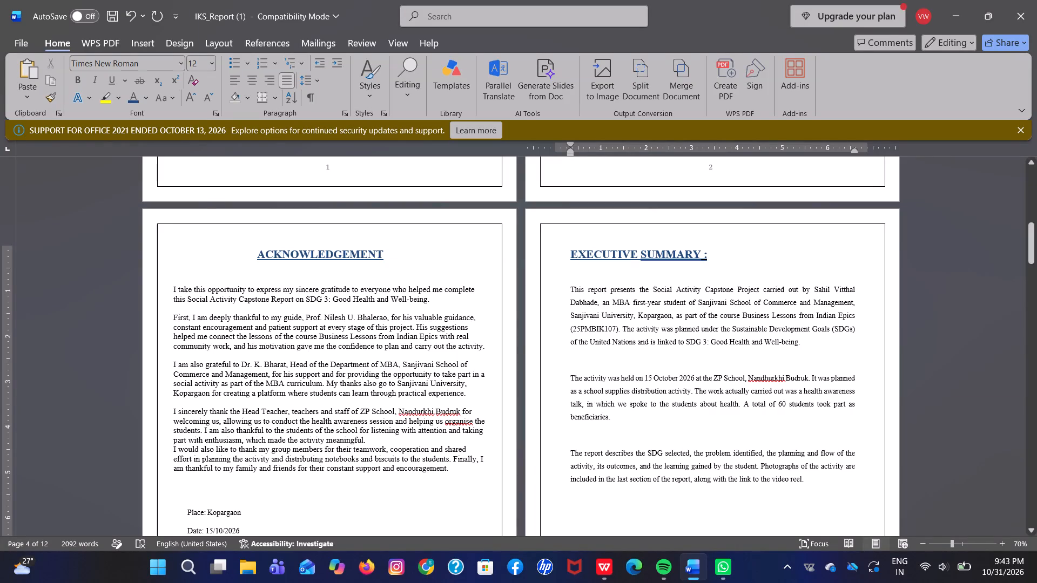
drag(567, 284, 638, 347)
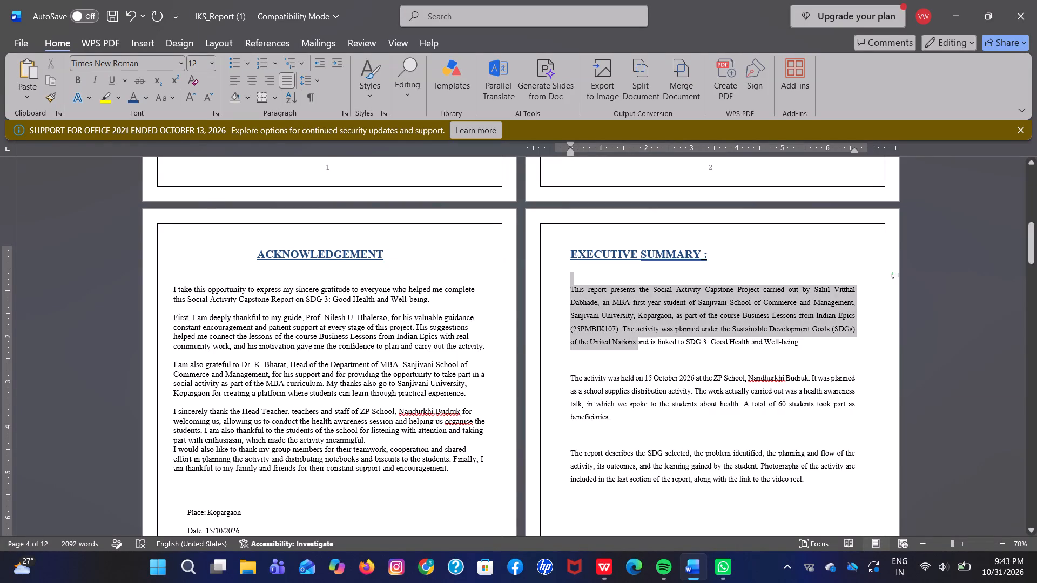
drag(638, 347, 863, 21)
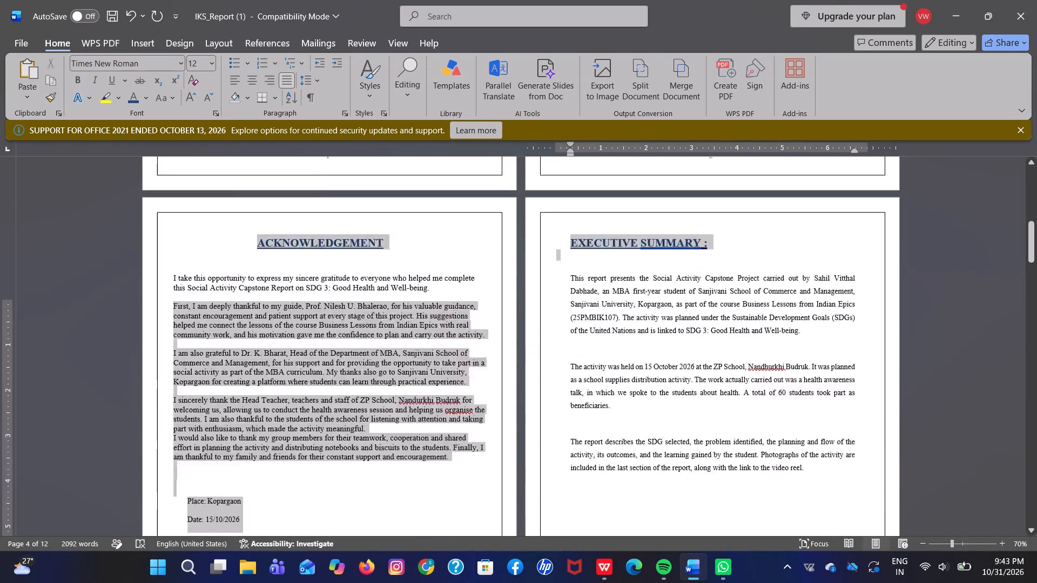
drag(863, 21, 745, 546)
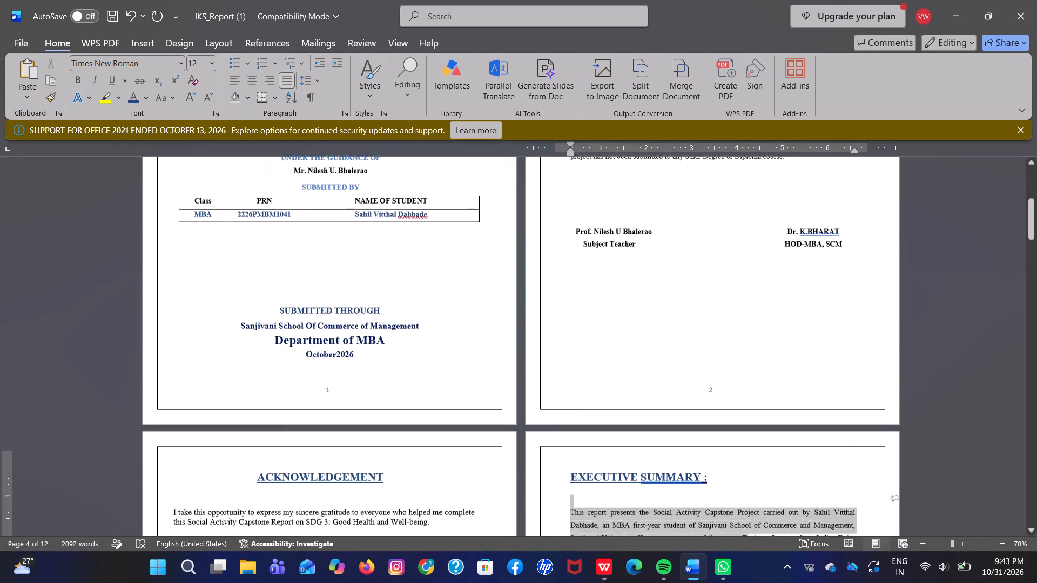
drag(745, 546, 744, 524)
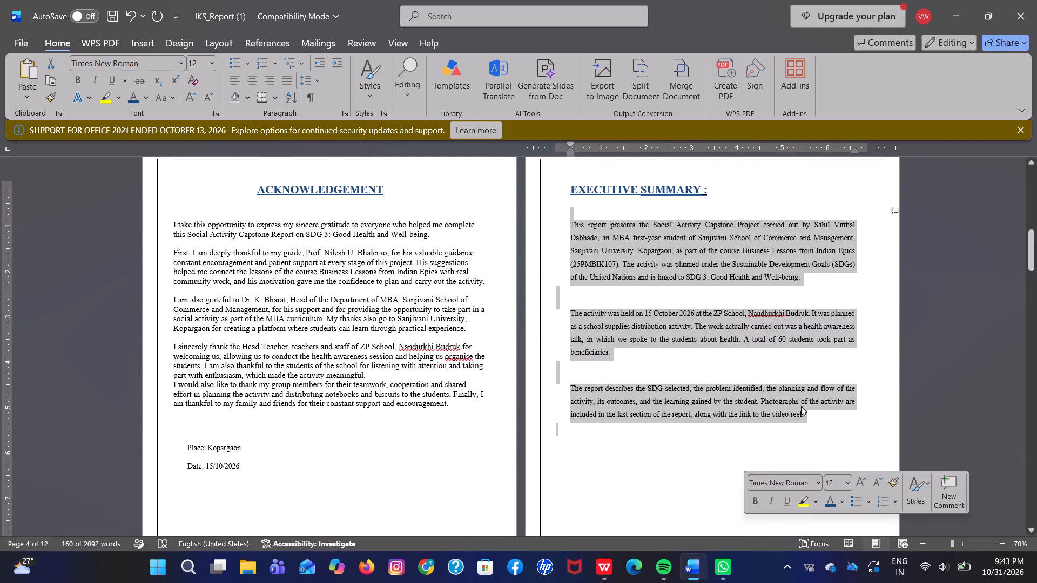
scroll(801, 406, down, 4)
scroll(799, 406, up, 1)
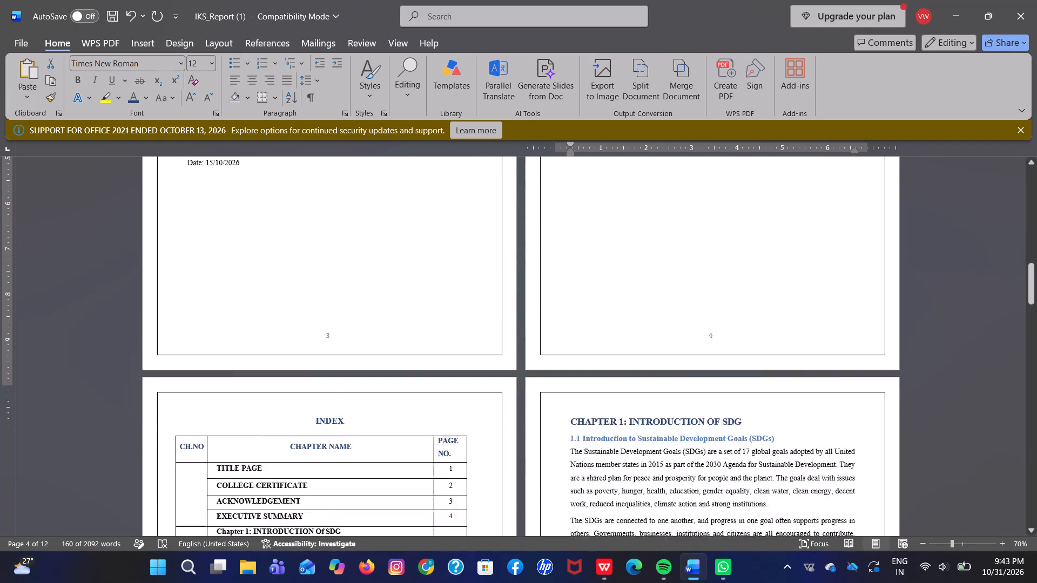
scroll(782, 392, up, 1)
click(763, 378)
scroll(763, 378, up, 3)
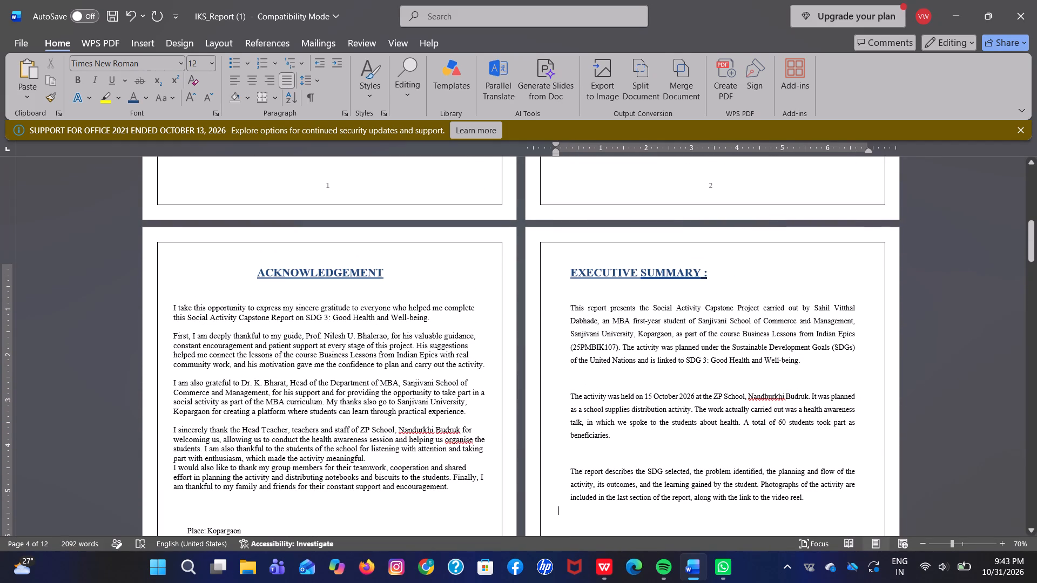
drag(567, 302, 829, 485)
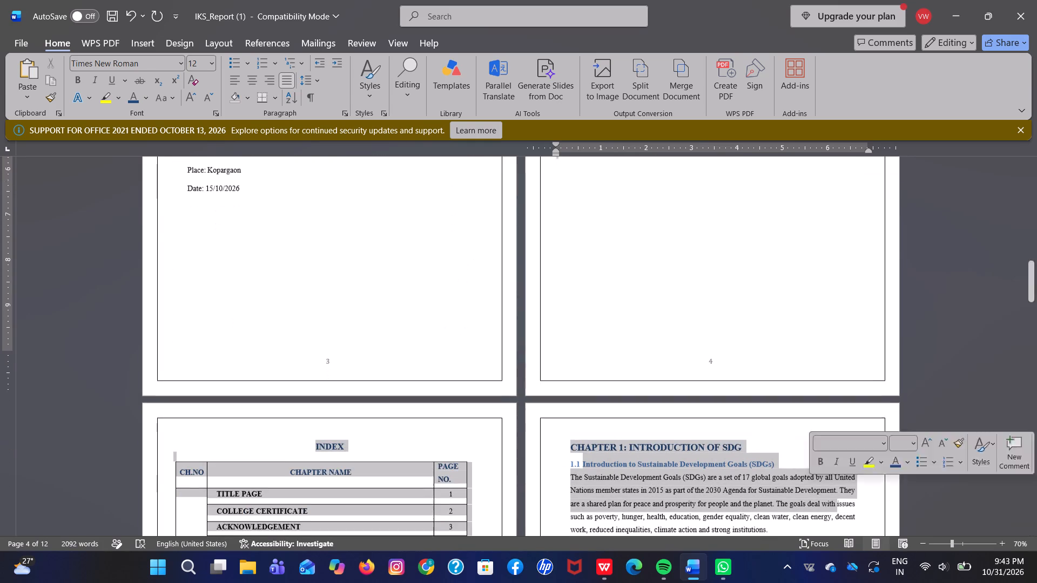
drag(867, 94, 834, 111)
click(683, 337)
Delete the three body paragraphs and the blank lines between them beneath the Executive Summary heading on page 4.
scroll(683, 337, up, 2)
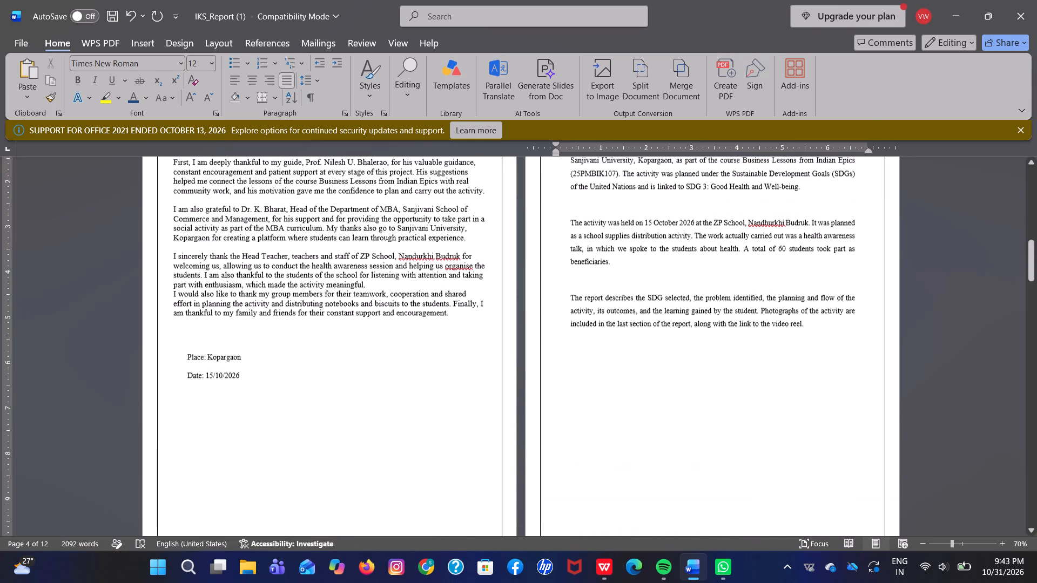
scroll(570, 196, up, 1)
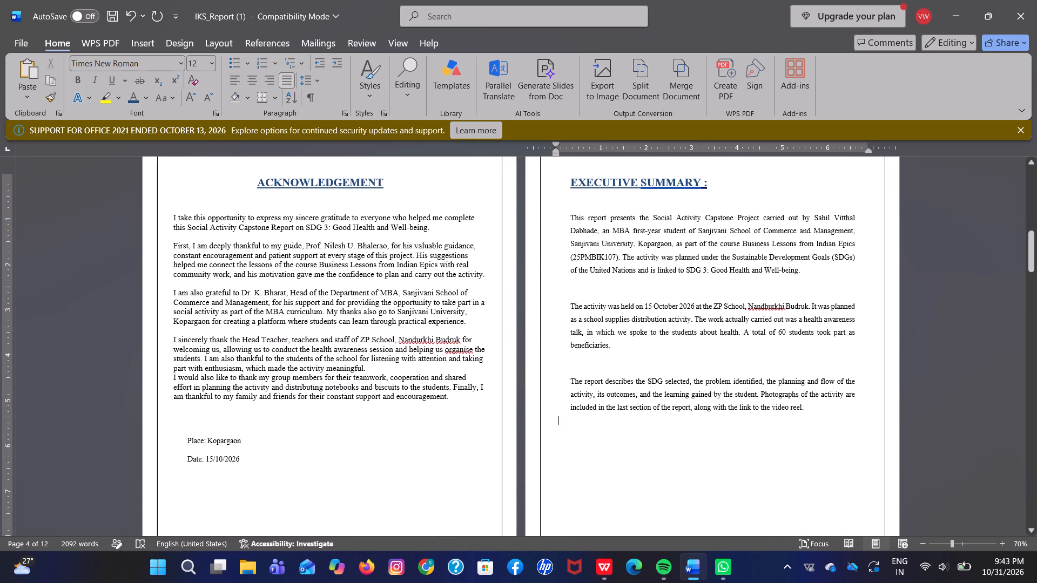
drag(570, 215, 687, 449)
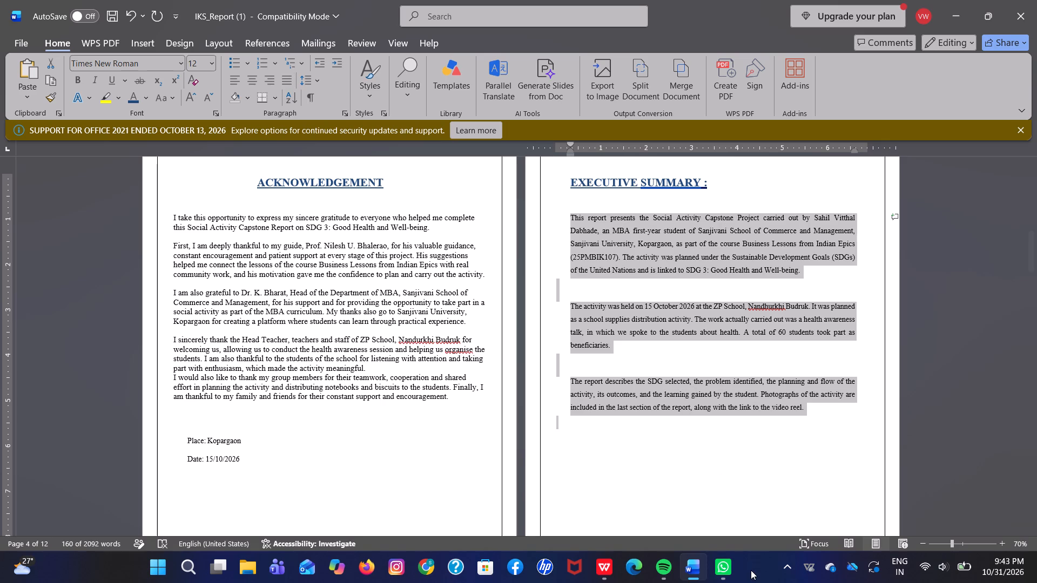
key(BackSpace)
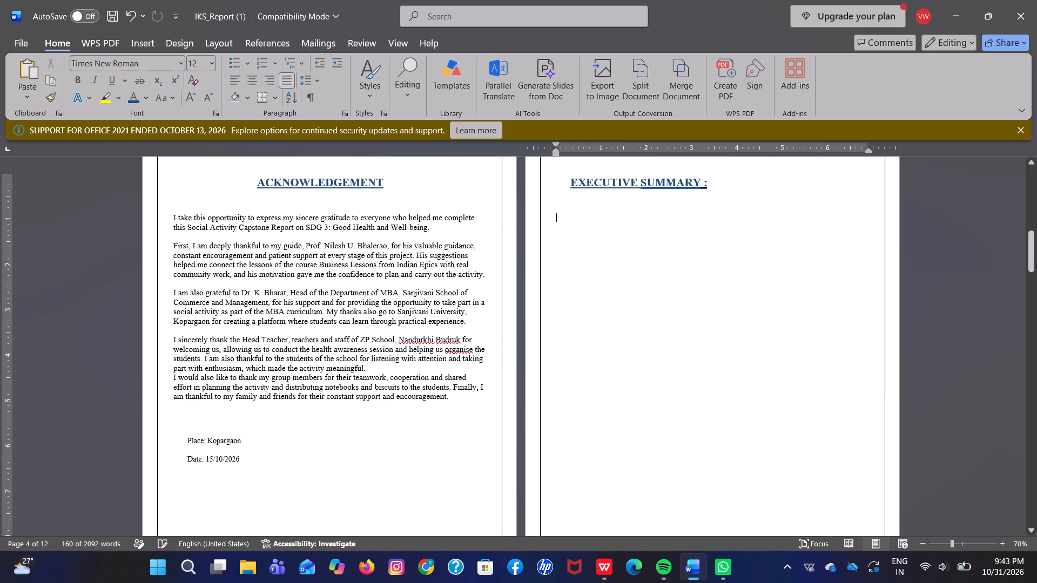
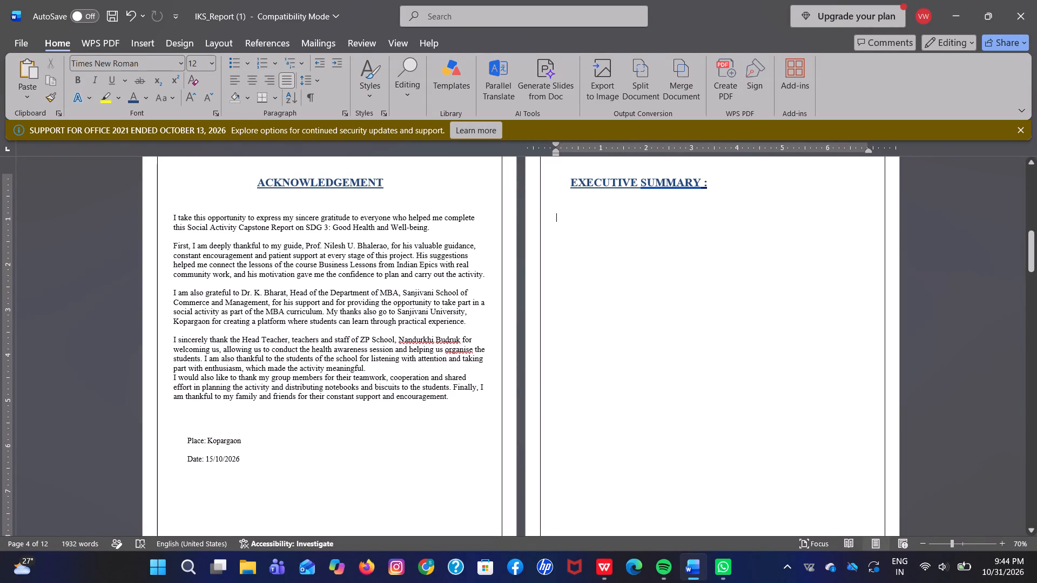
Paste the copied three-paragraph summary text beneath the Executive Summary heading on page 4.
key(ctrl+v)
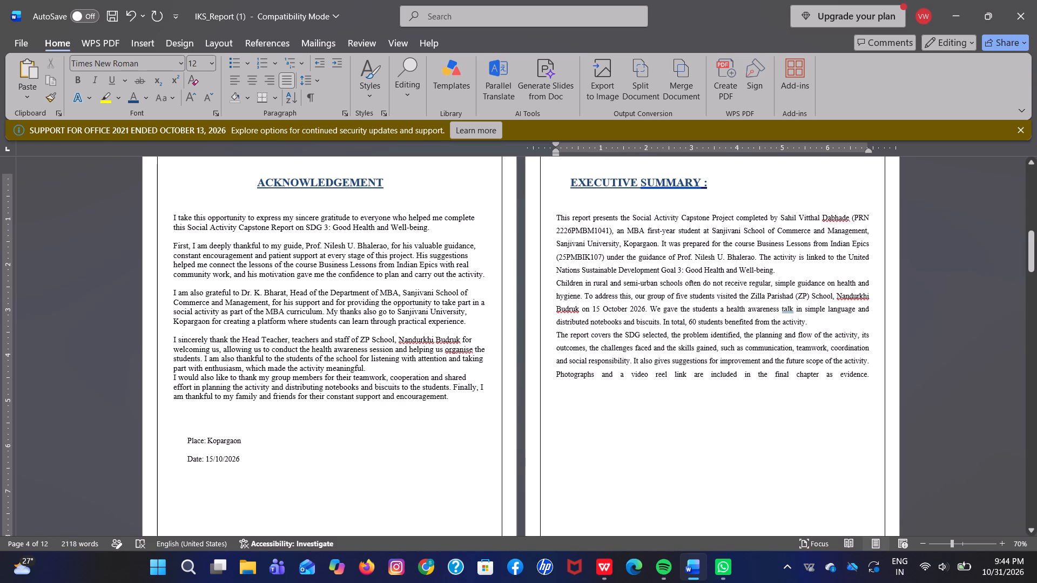
Insert a blank line before the Executive Summary paragraphs beginning "Children in rural" and "The report covers".
click(551, 281)
scroll(1009, 322, right, 1)
key(Return)
click(1020, 363)
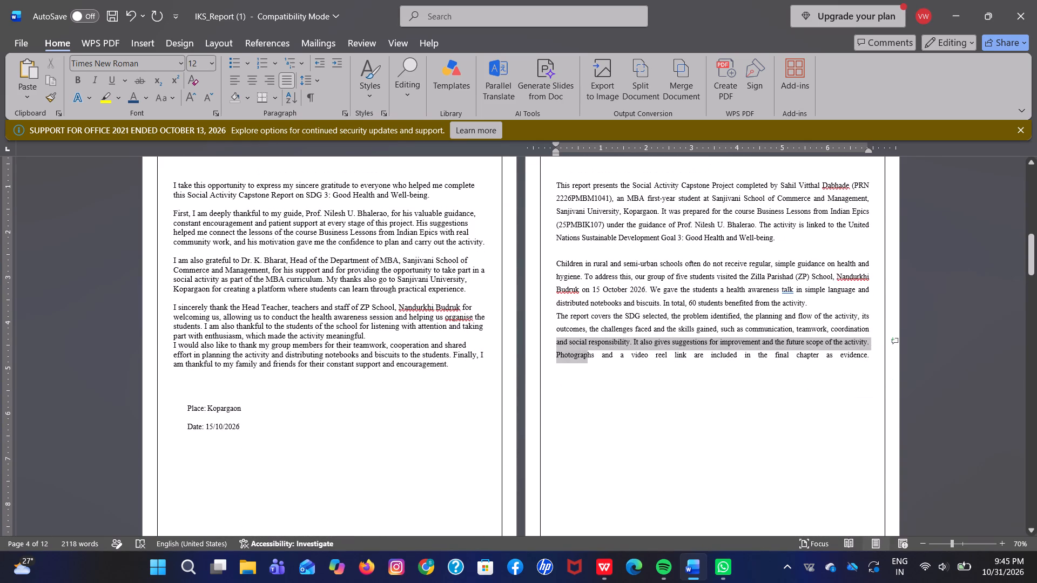
click(603, 449)
click(341, 422)
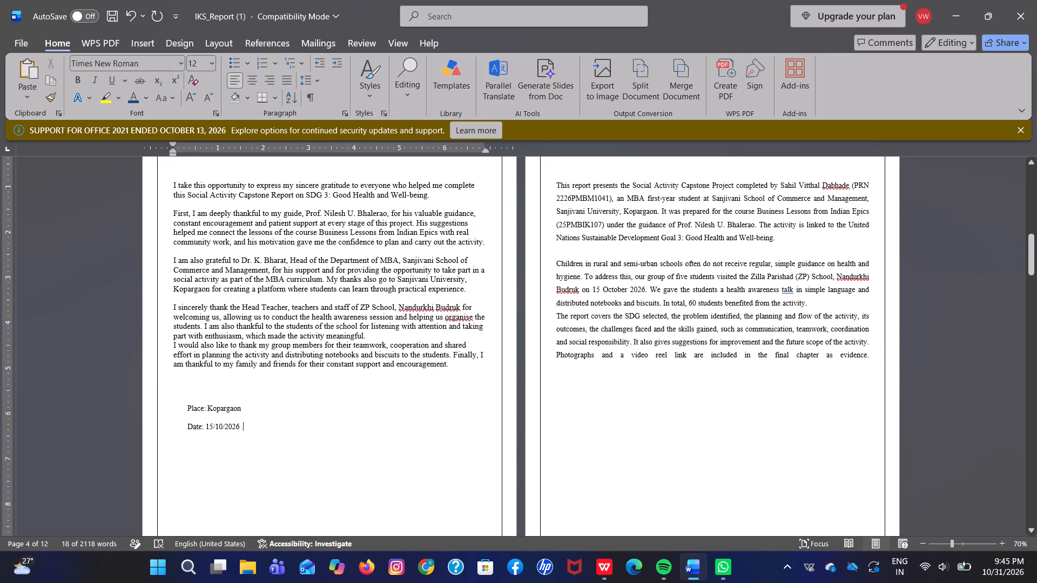
click(557, 311)
click(554, 315)
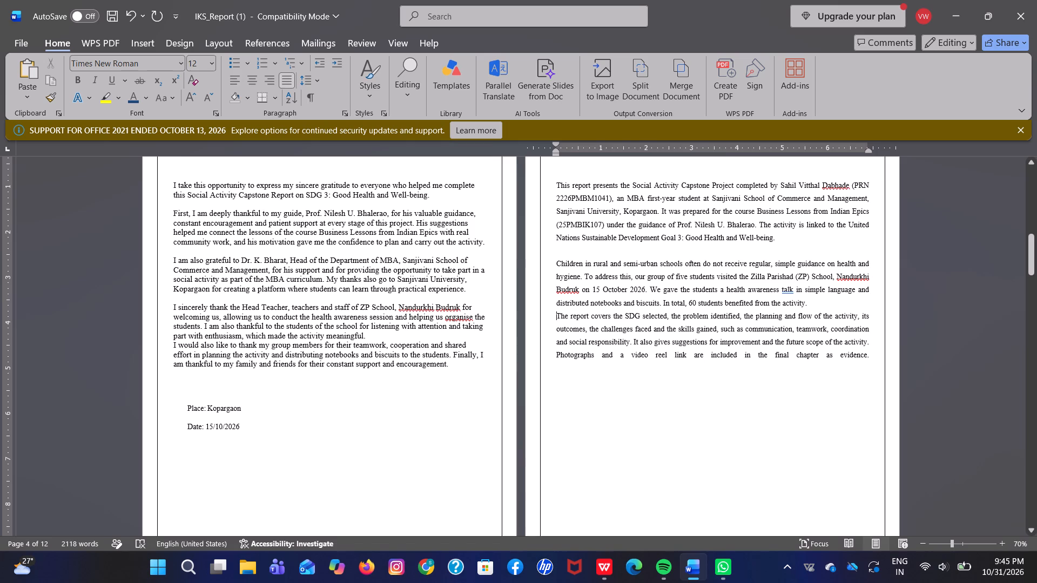
click(553, 315)
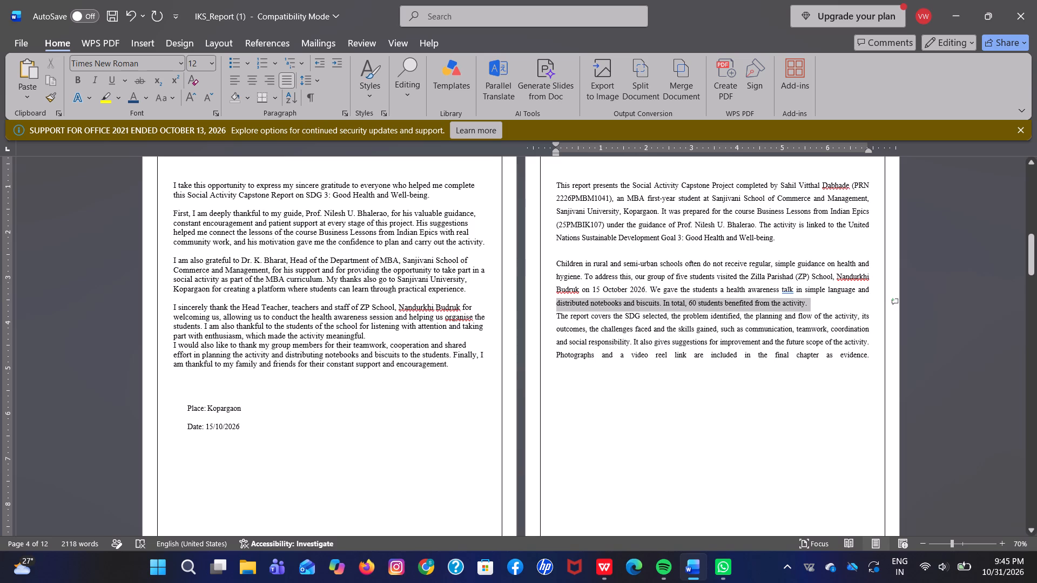
key(Return)
click(573, 402)
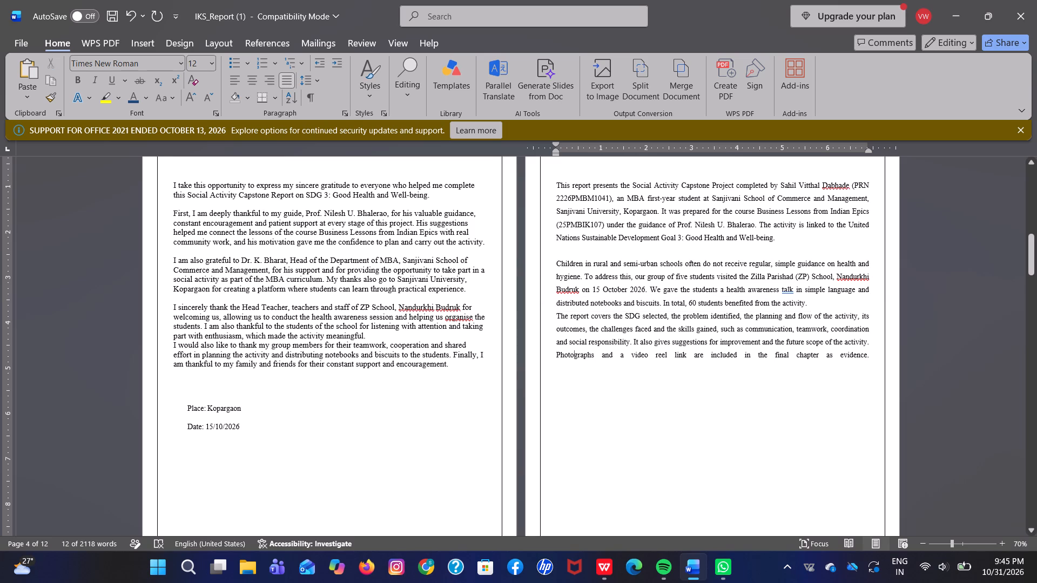
click(554, 312)
key(Return)
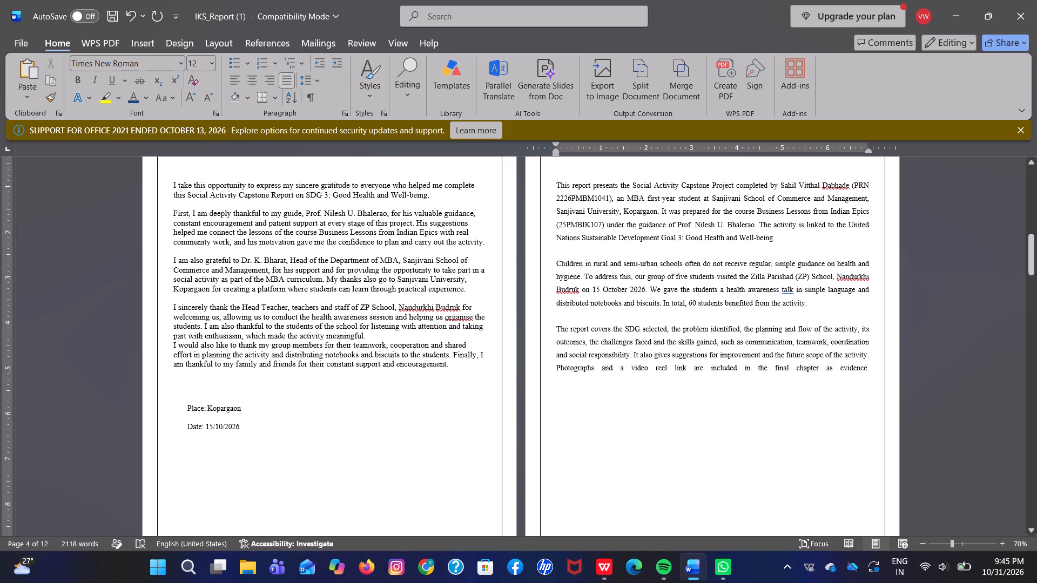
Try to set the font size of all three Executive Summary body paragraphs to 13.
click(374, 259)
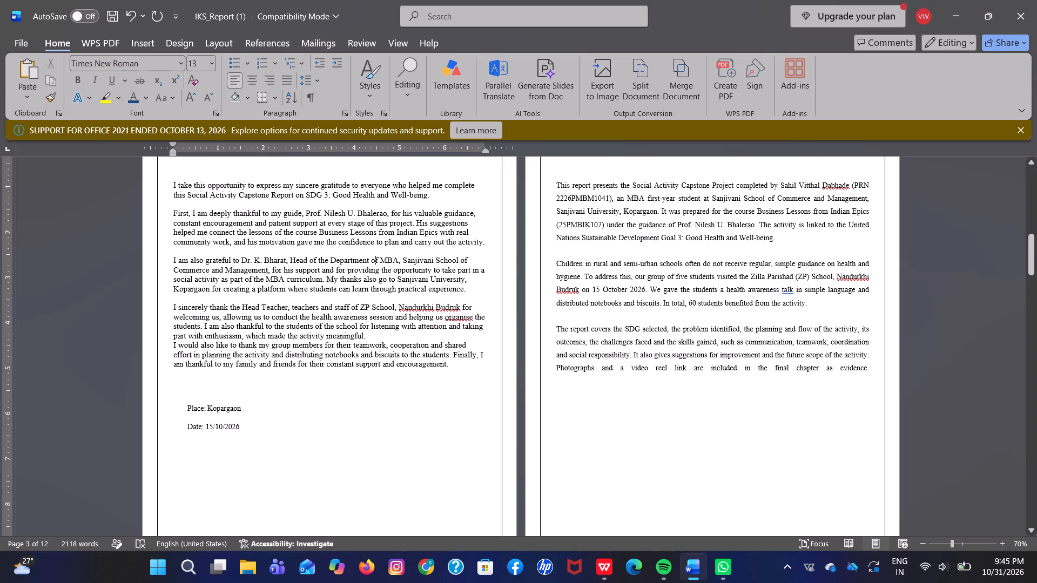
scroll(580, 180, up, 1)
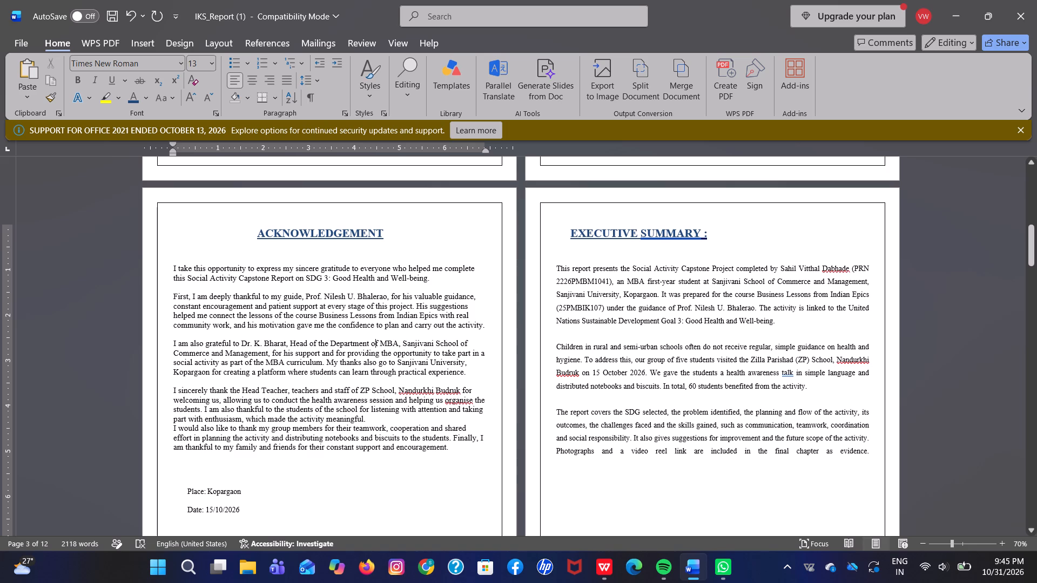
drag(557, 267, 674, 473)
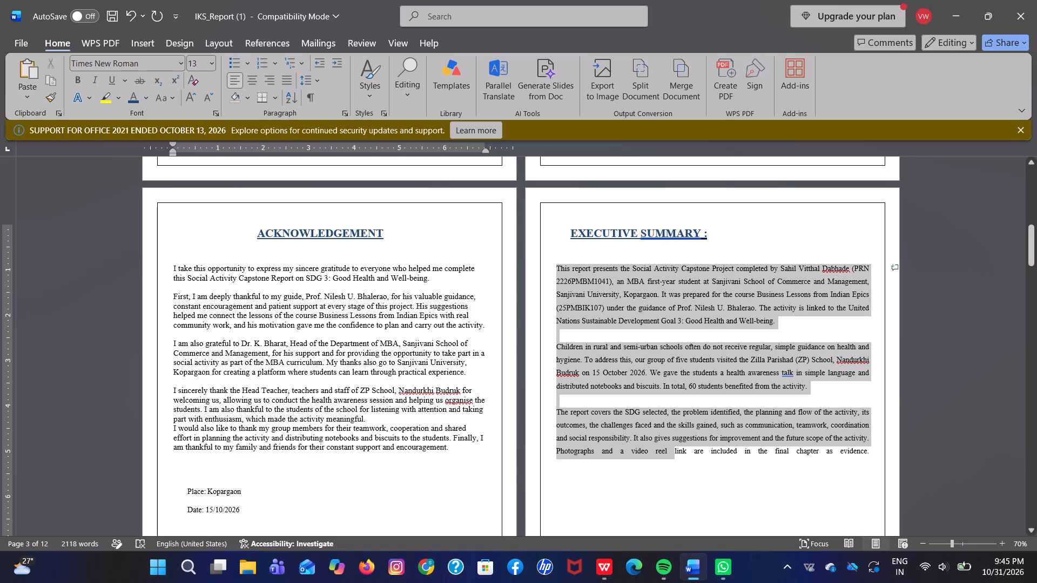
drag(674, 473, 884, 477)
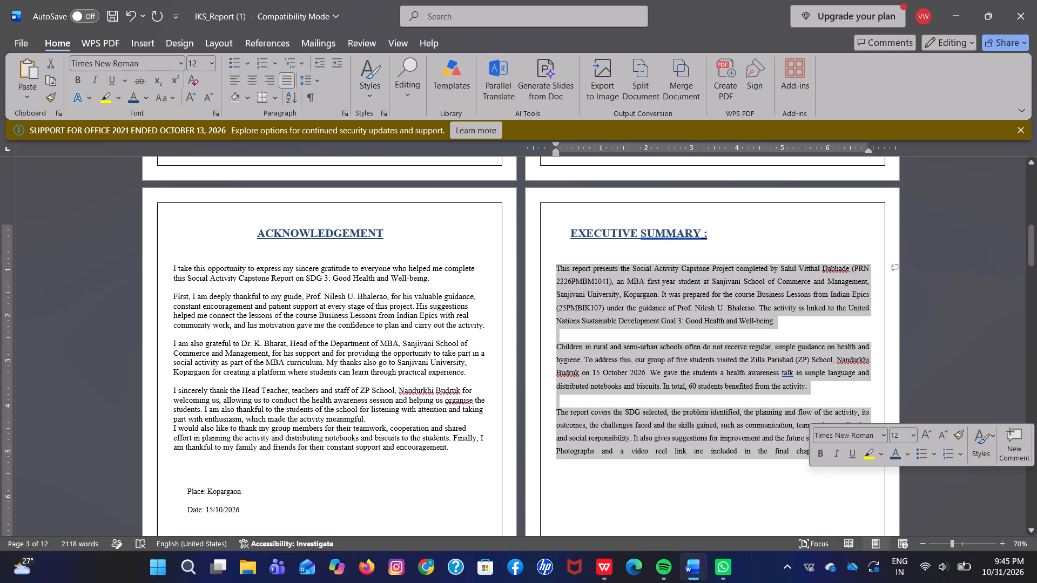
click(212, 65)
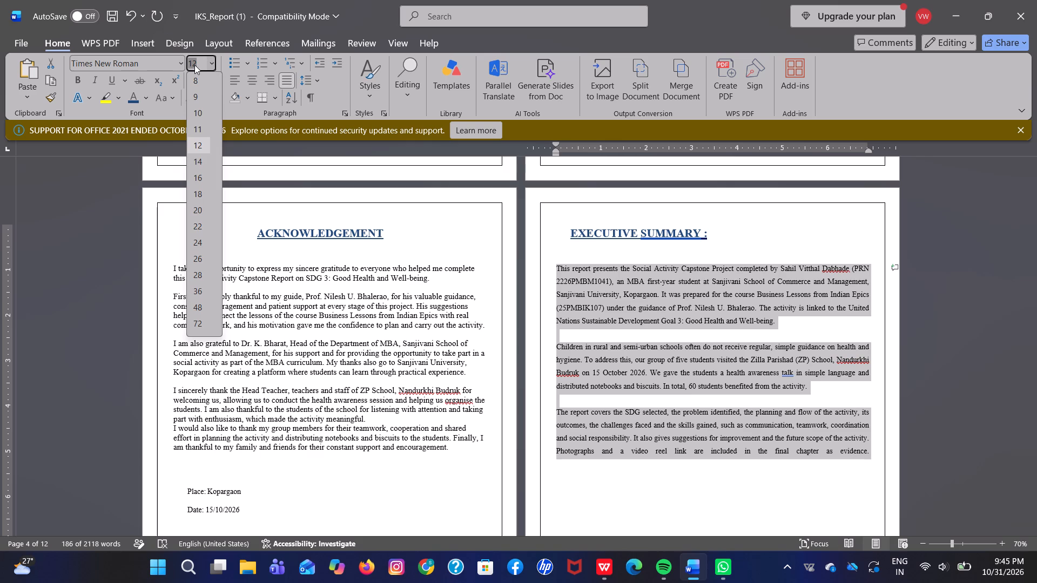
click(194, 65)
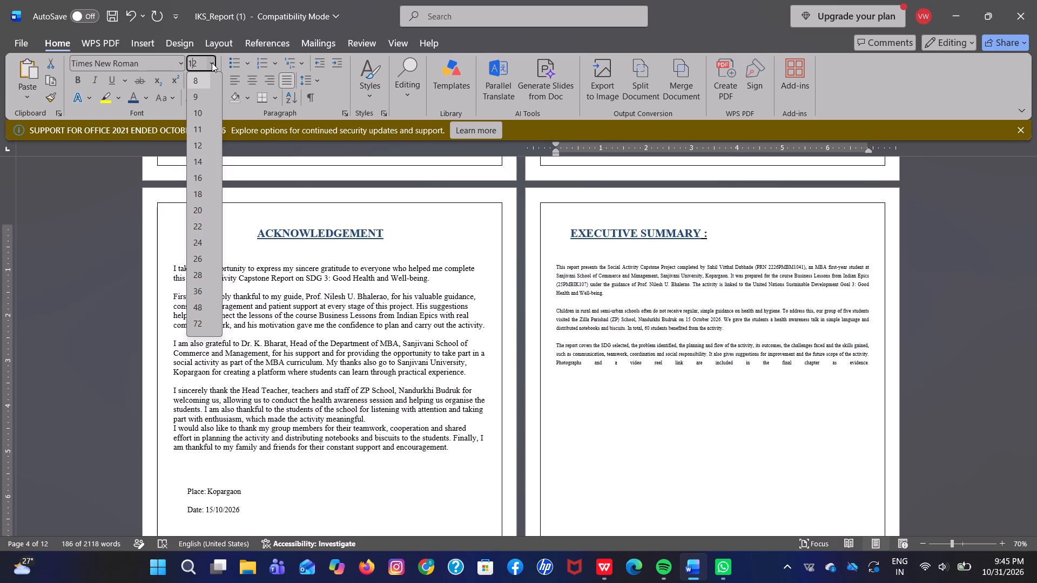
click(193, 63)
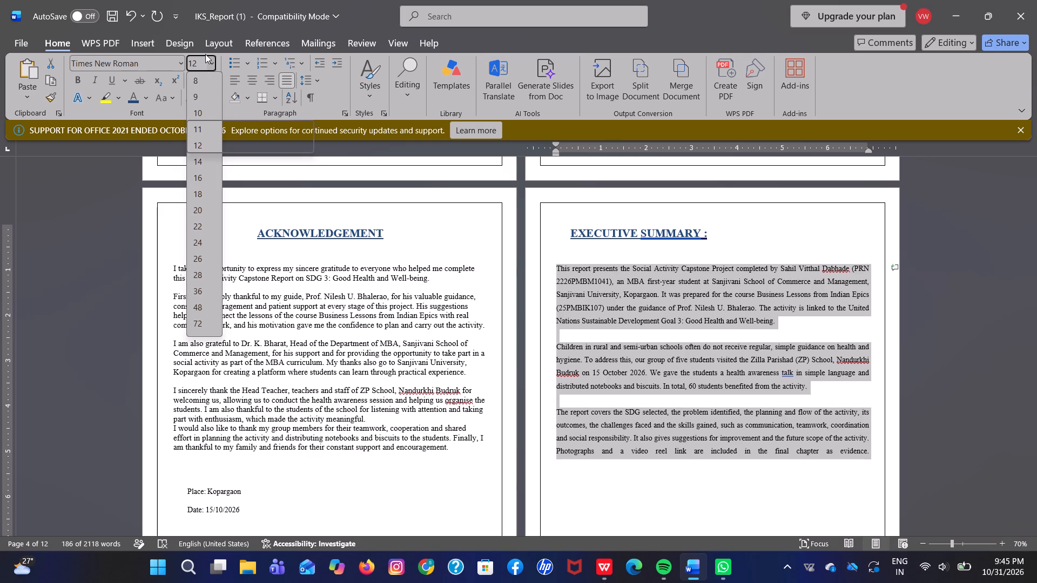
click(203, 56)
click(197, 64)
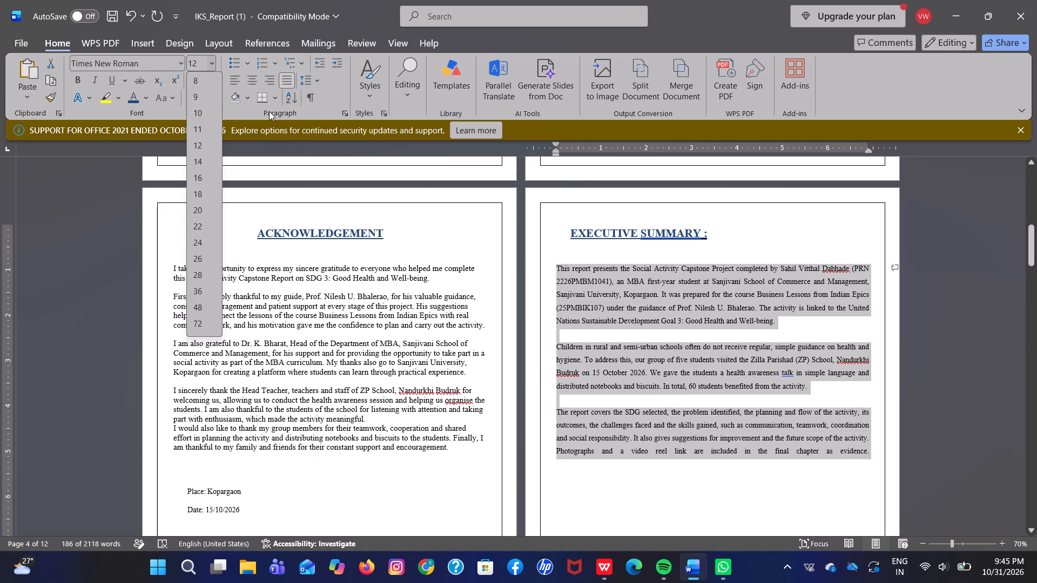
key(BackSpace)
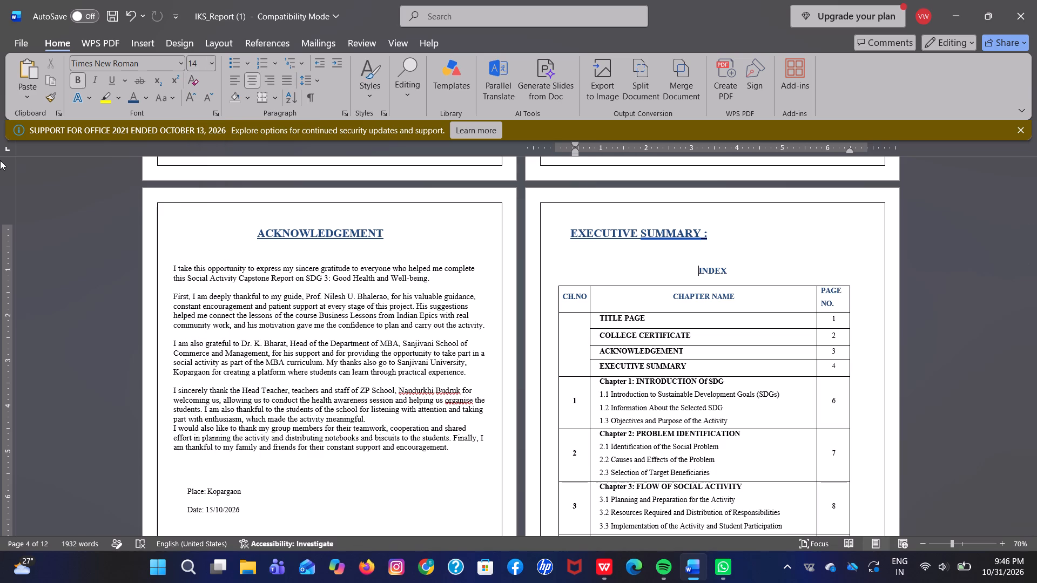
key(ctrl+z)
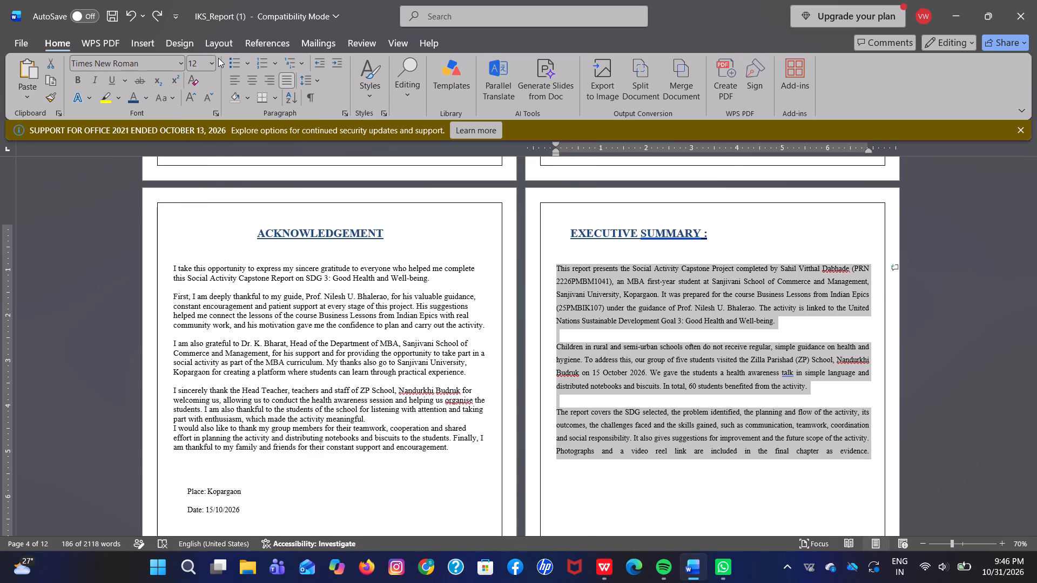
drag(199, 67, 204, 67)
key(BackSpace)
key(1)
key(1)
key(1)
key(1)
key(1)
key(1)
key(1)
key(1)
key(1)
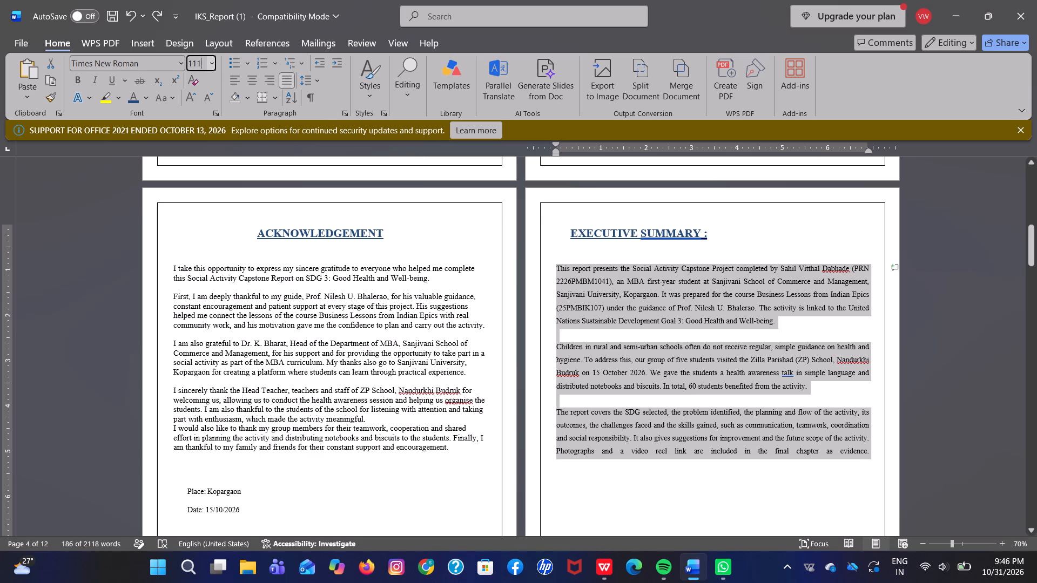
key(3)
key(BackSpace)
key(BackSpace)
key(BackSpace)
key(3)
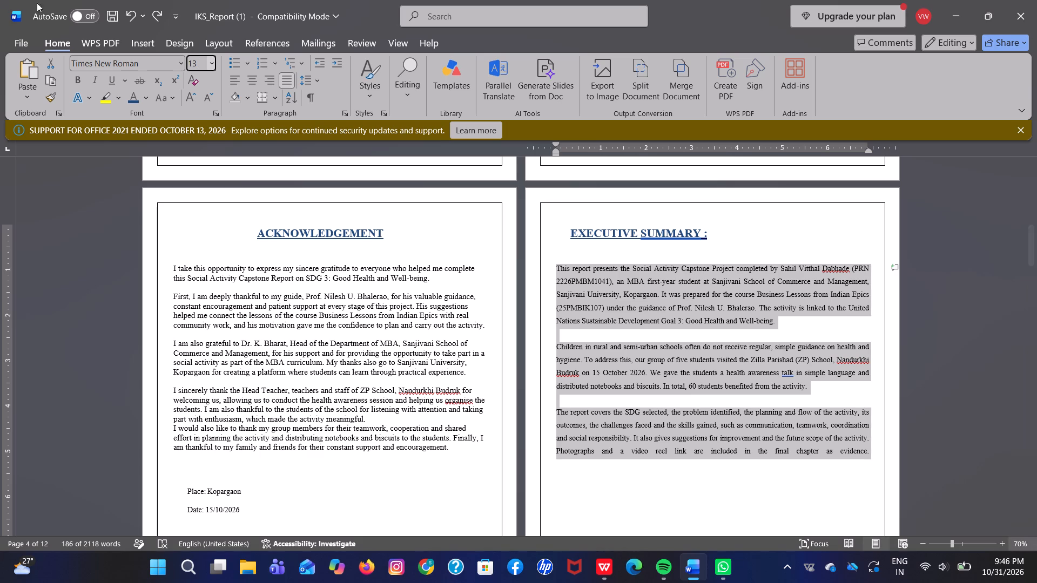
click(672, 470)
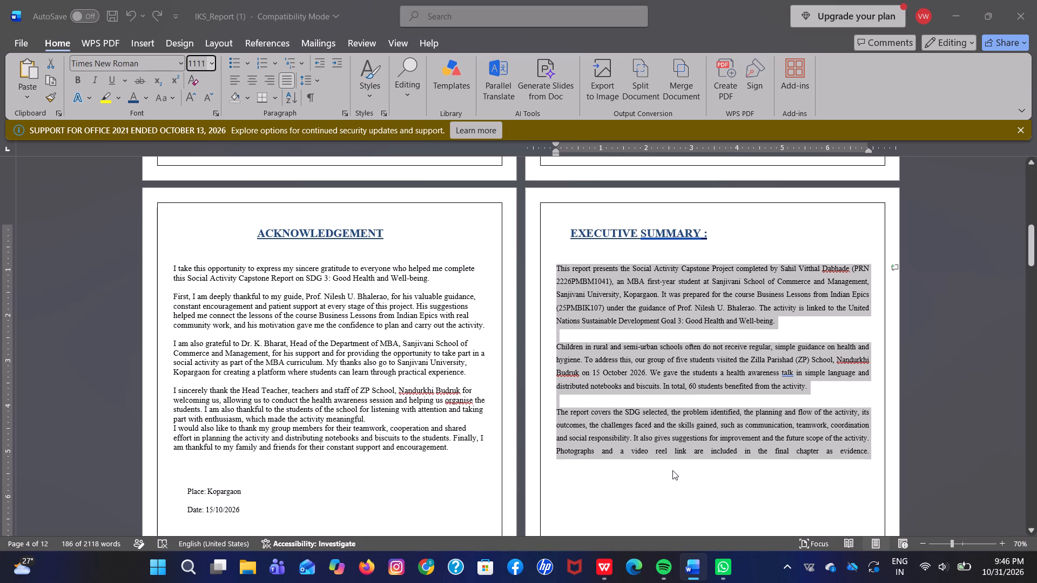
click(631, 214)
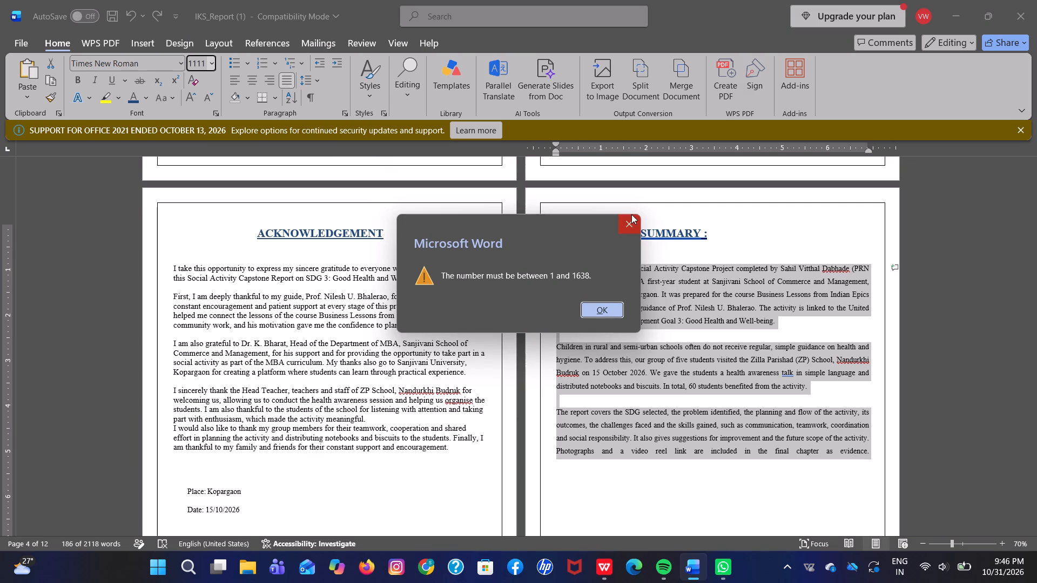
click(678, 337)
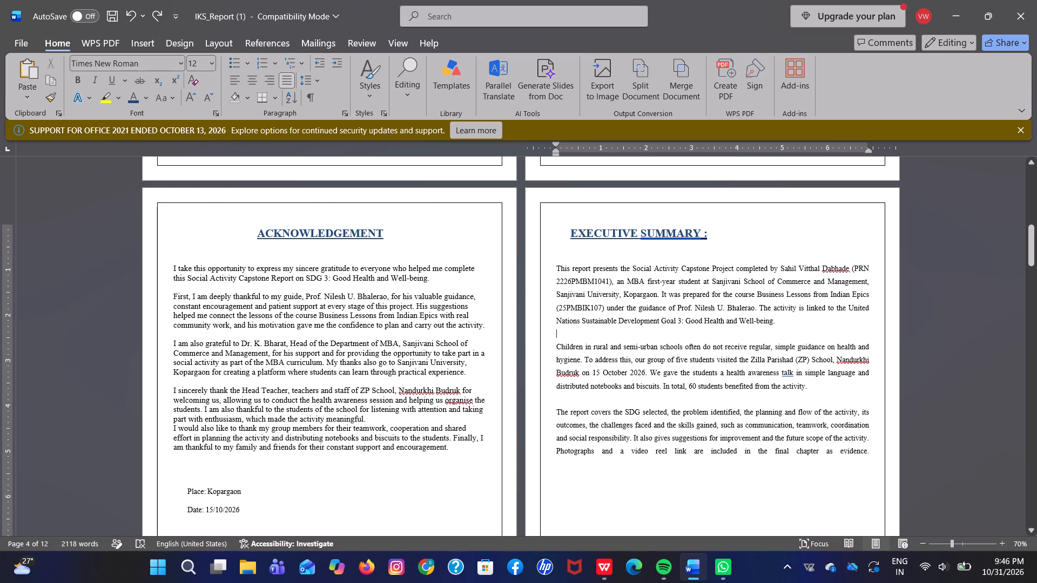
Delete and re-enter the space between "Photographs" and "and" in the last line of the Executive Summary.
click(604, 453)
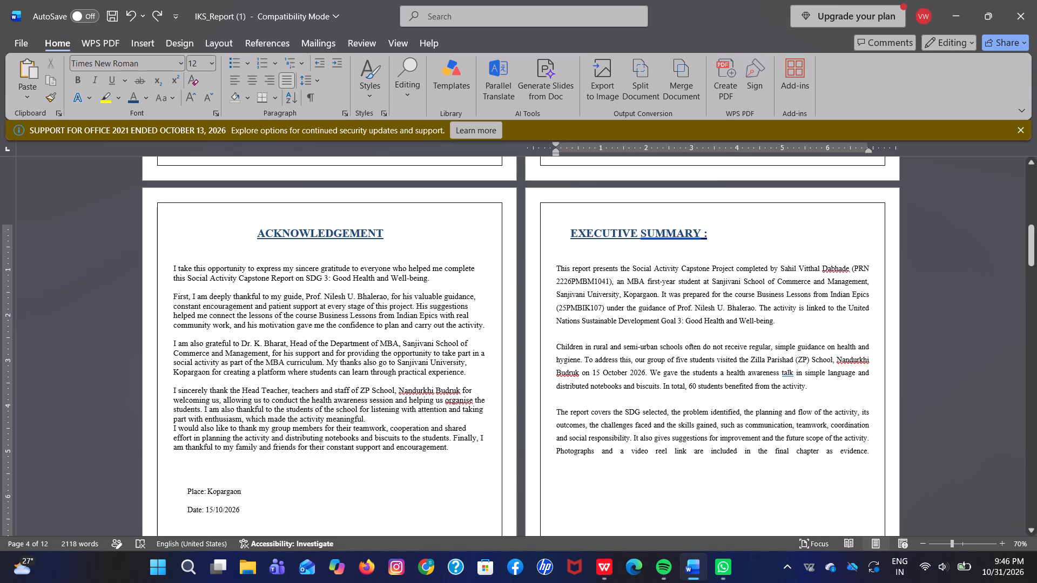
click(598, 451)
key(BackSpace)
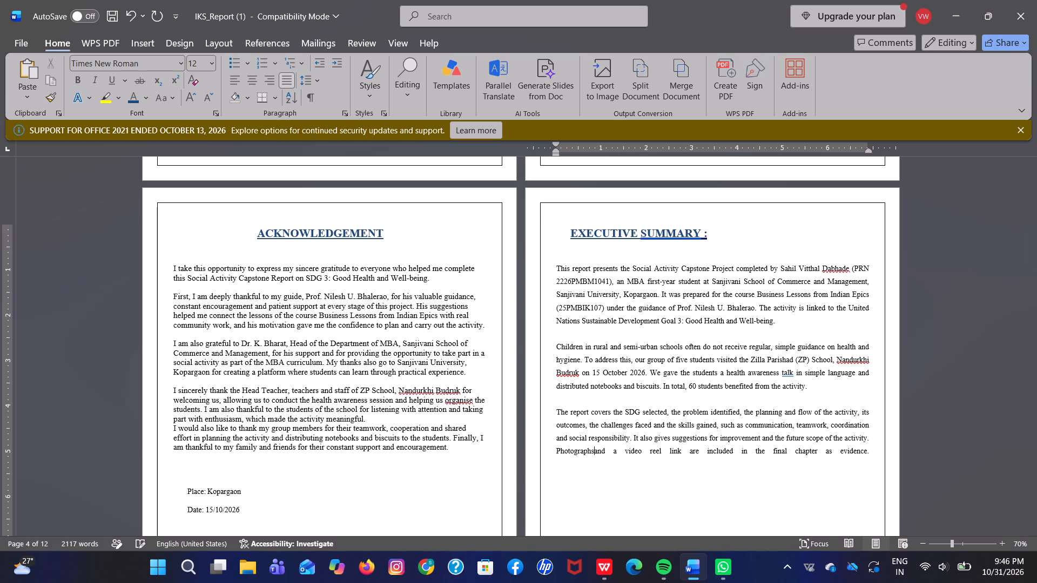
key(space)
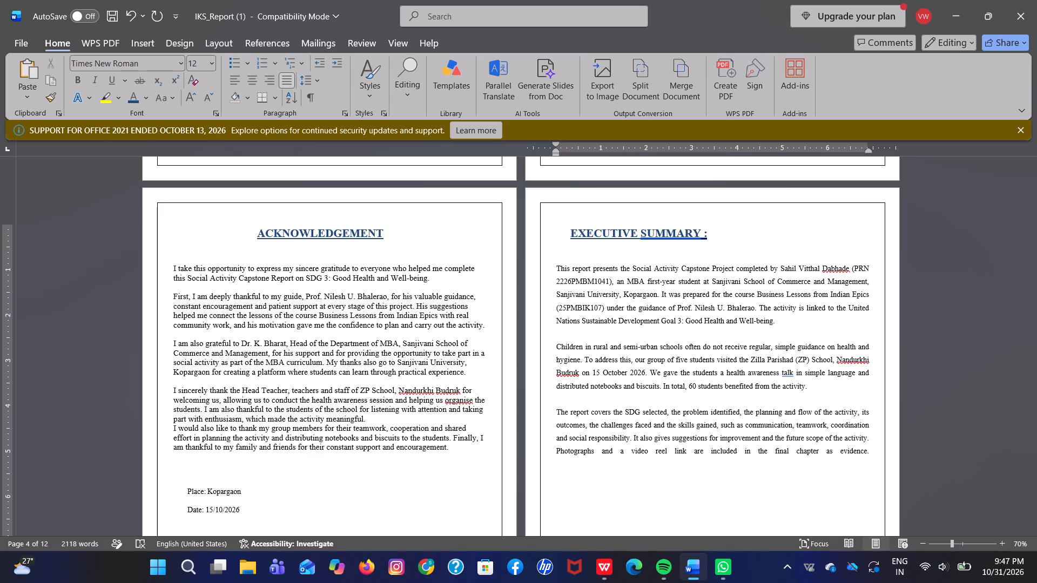
Review the report from the Executive Summary to the video link on page 12, then return to the title page.
click(624, 500)
scroll(637, 492, down, 1)
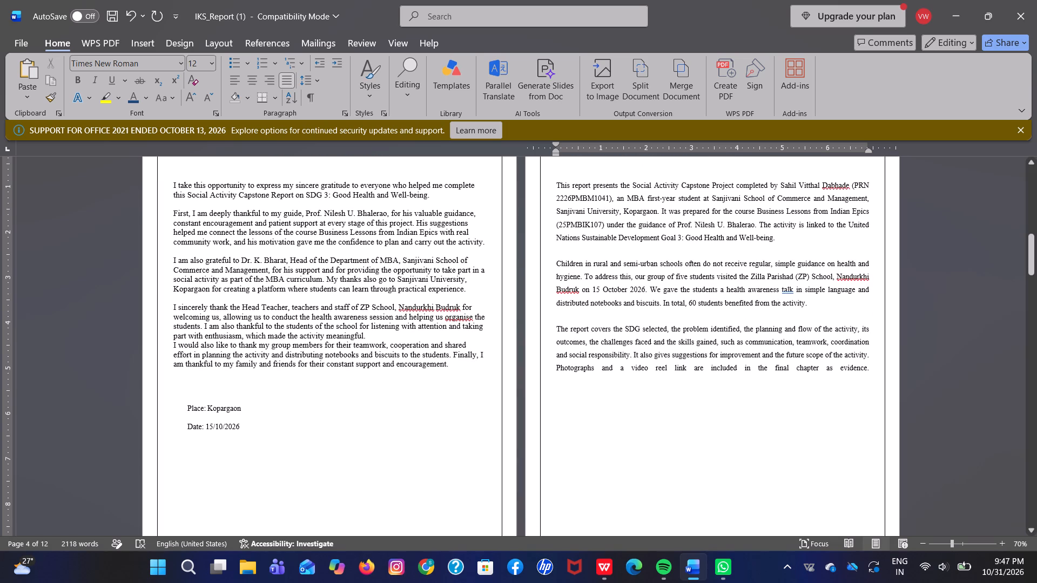
scroll(641, 486, down, 5)
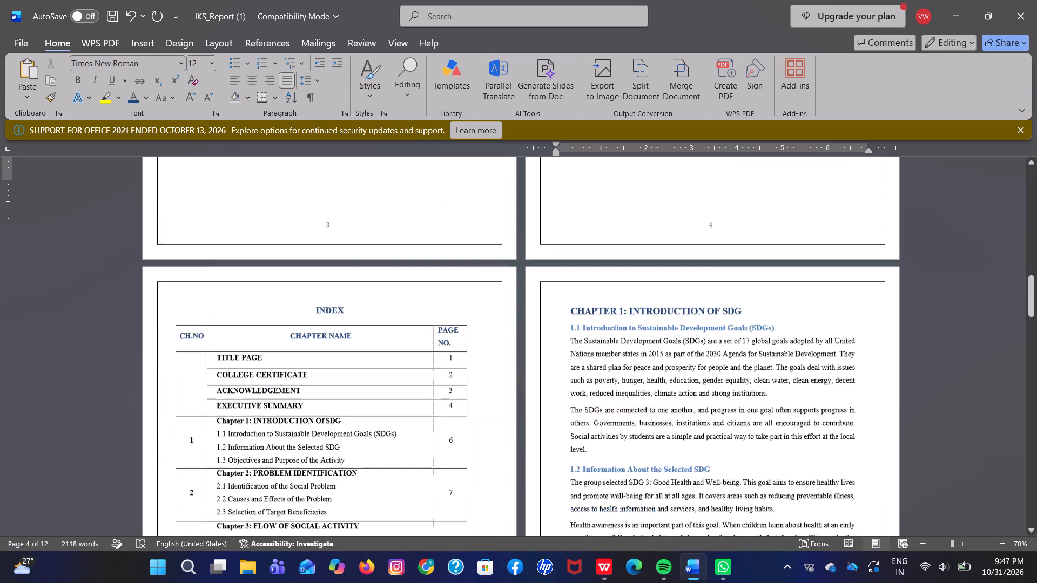
scroll(650, 464, down, 3)
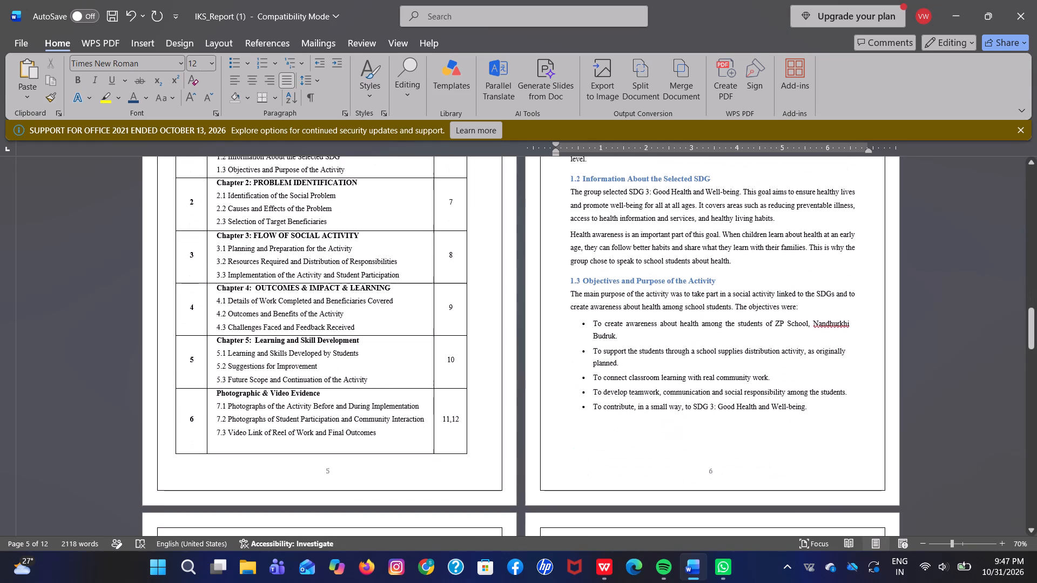
scroll(657, 458, down, 4)
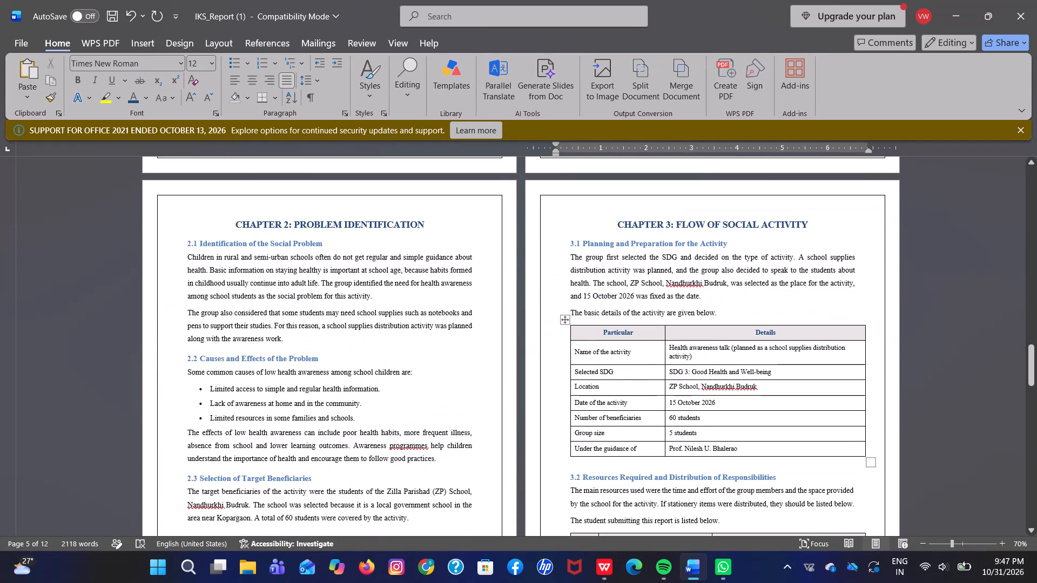
scroll(660, 453, down, 7)
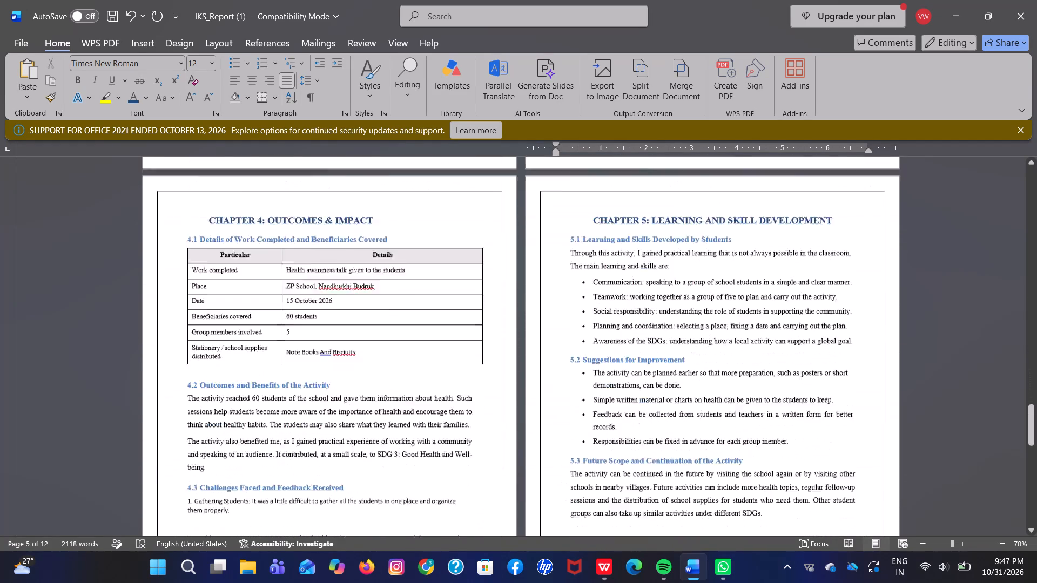
scroll(668, 445, down, 11)
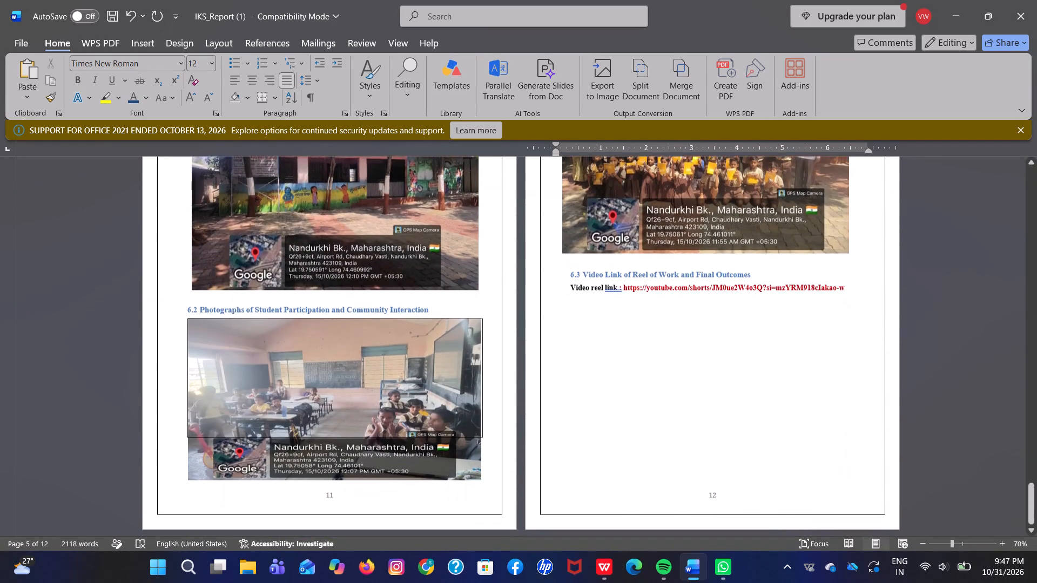
scroll(707, 405, up, 5)
scroll(784, 336, up, 16)
scroll(766, 359, up, 6)
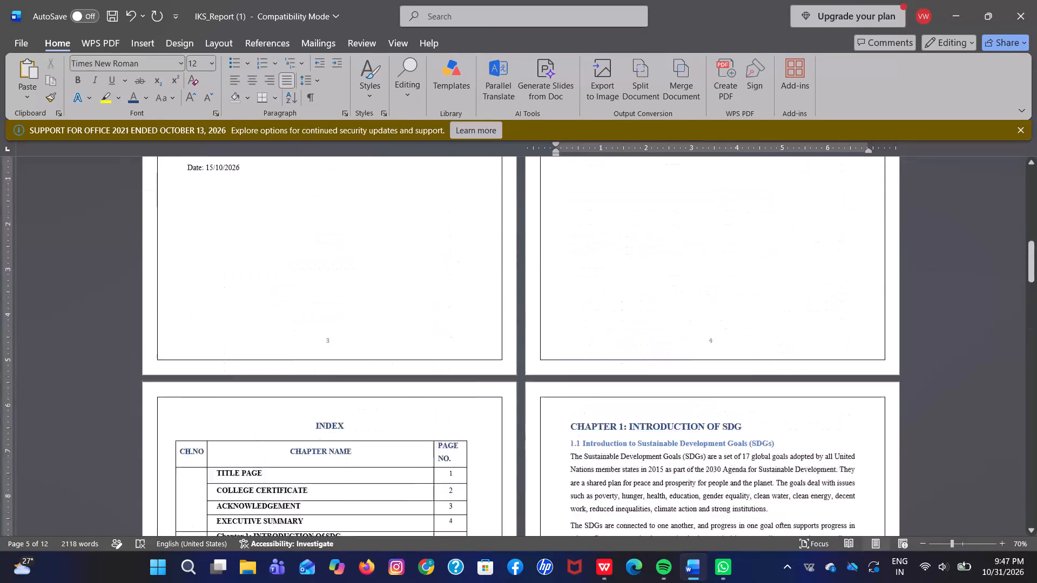
scroll(734, 367, up, 11)
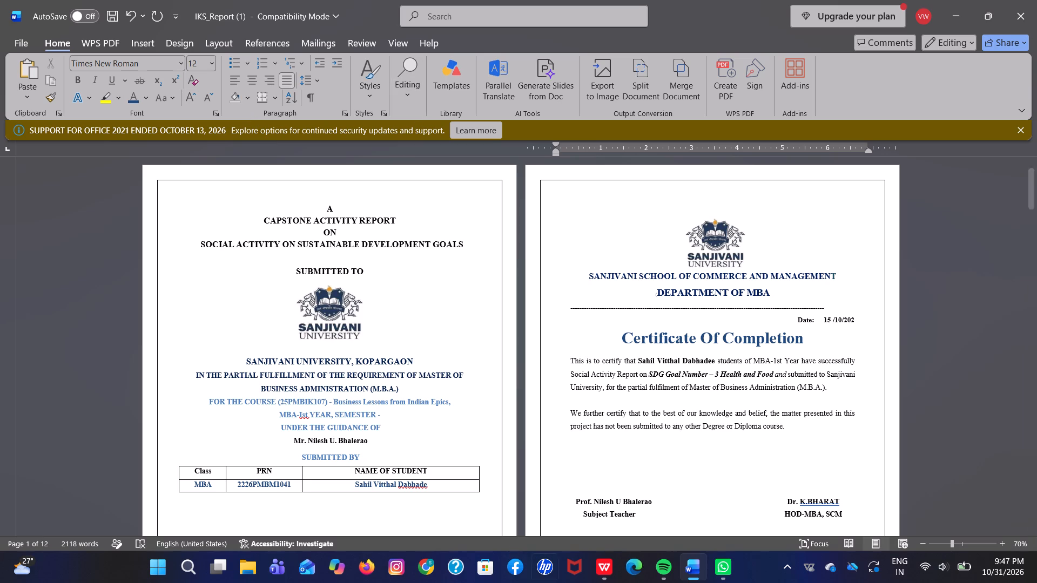
drag(214, 582, 176, 582)
Begin saving a copy of the report in the Downloads folder with the file name school.
click(26, 38)
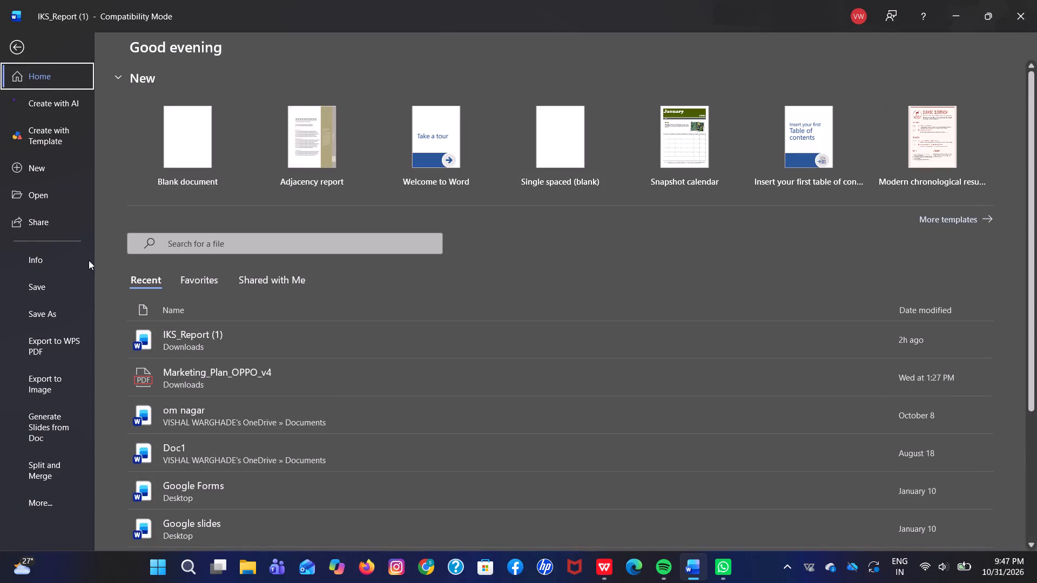
click(72, 309)
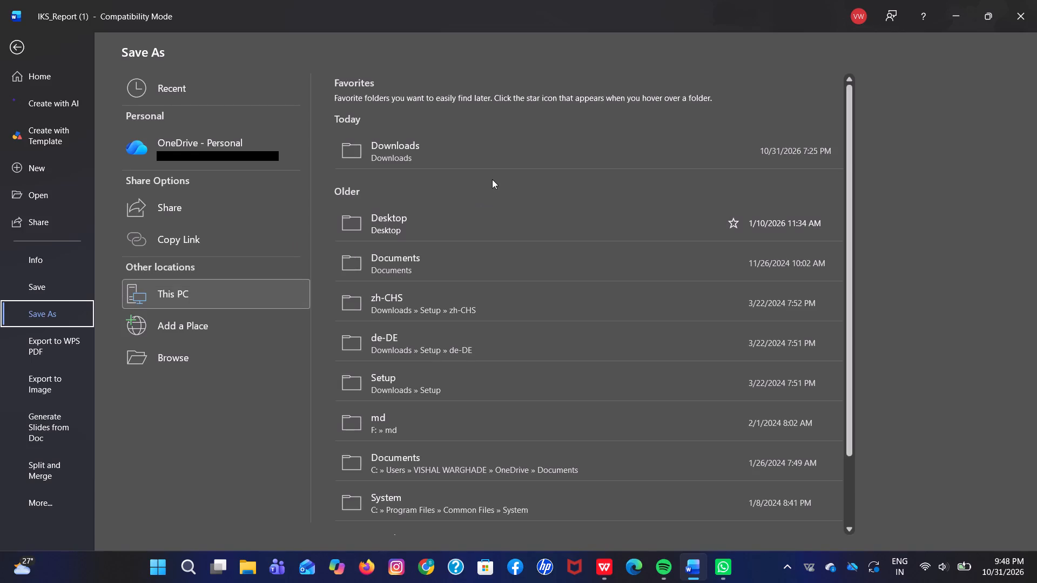
click(497, 158)
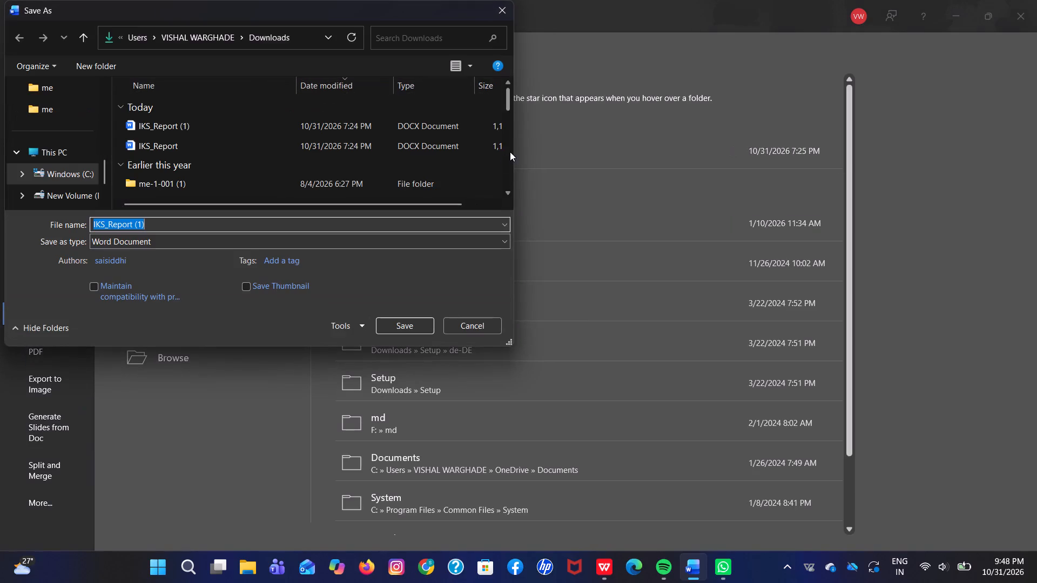
drag(402, 224, 394, 222)
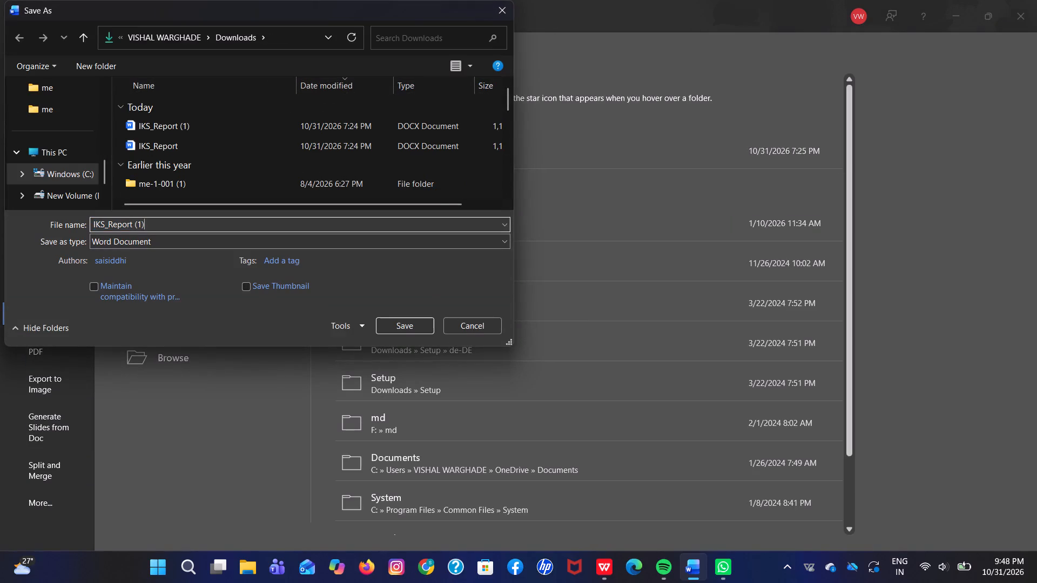
key(BackSpace)
key(BackSpace)
key(BackSpace)
key(BackSpace)
key(BackSpace)
key(BackSpace)
key(BackSpace)
key(BackSpace)
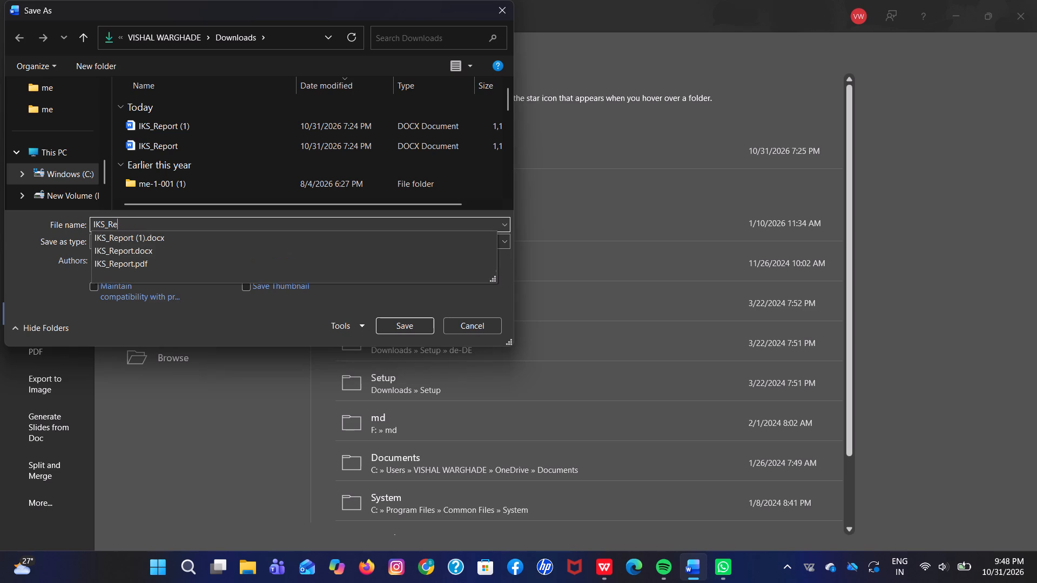
key(BackSpace)
key(BackSpace)
key(BackSpace)
key(BackSpace)
key(BackSpace)
key(BackSpace)
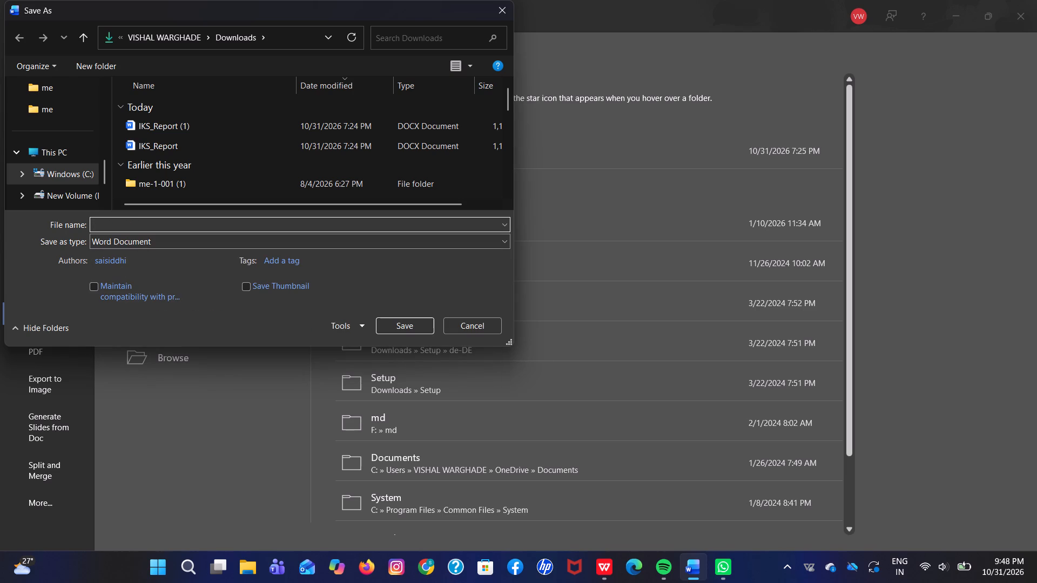
key(s)
text(chuu)
key(BackSpace)
key(BackSpace)
key(o)
key(l)
key(BackSpace)
text(ol)
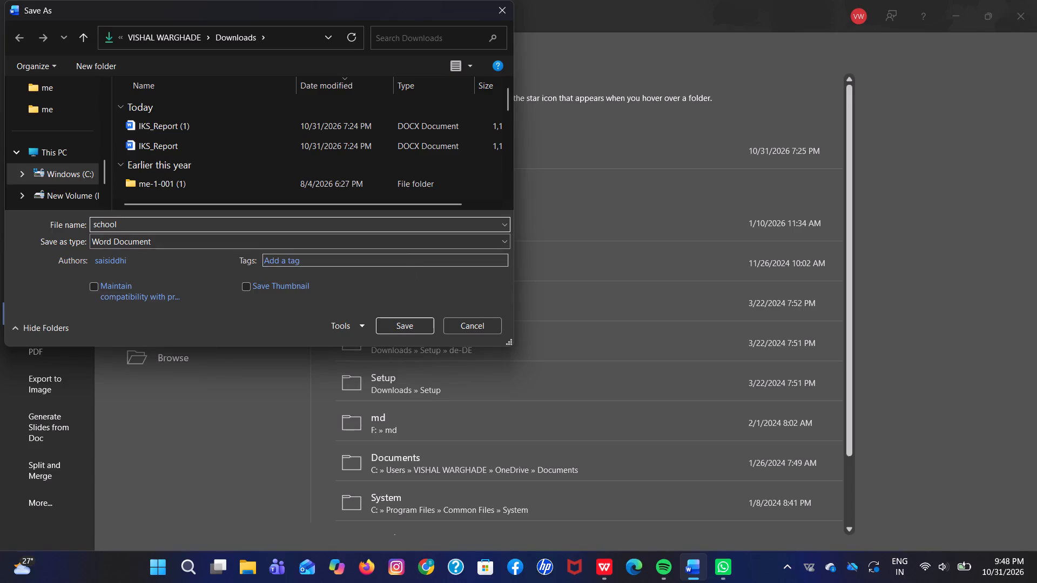
Set the copy's file type to PDF and save it.
click(430, 241)
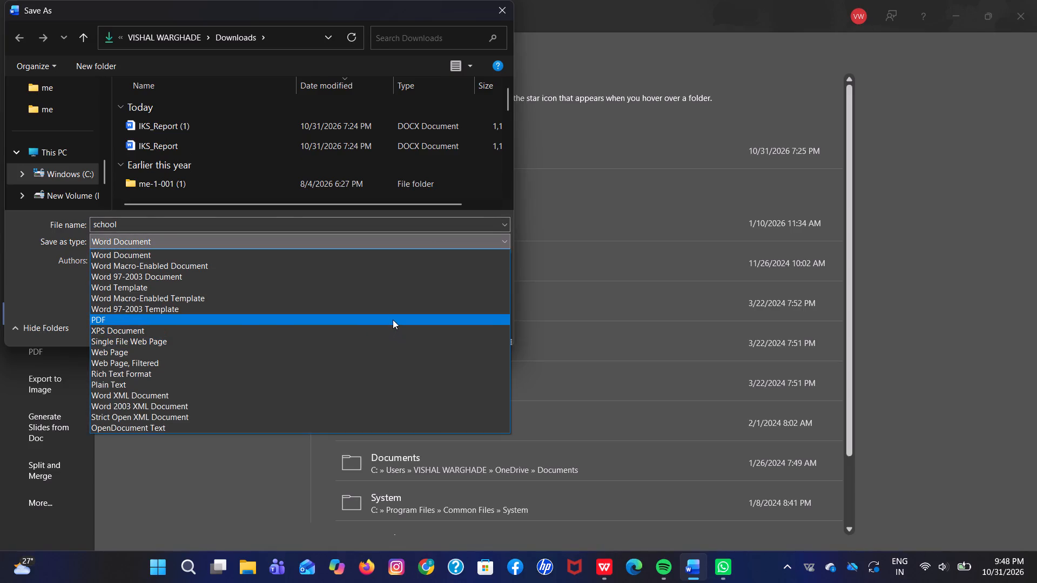
click(393, 320)
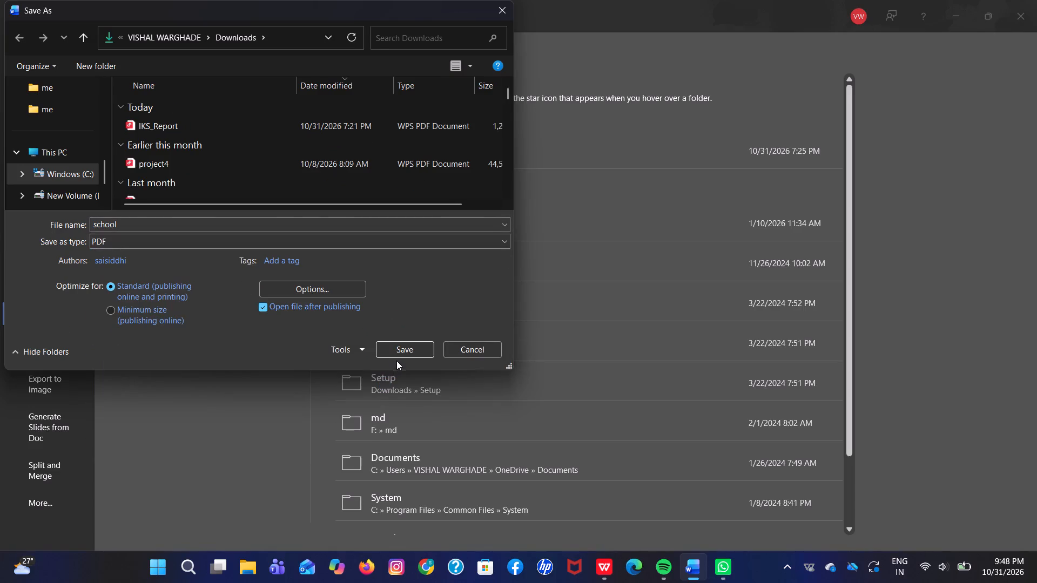
click(400, 352)
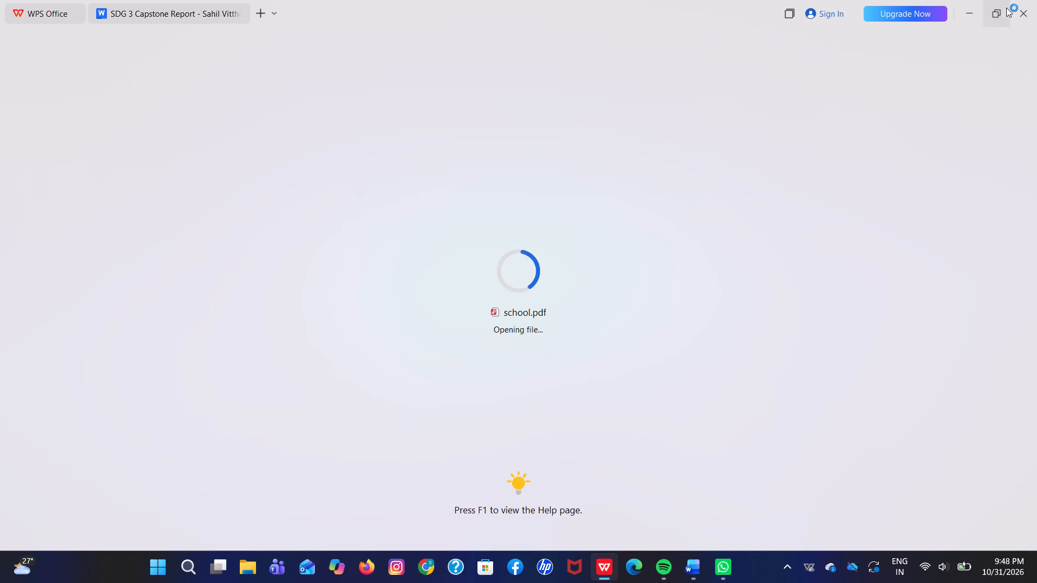
Close the WPS Office window that opened for the exported PDF.
click(1019, 4)
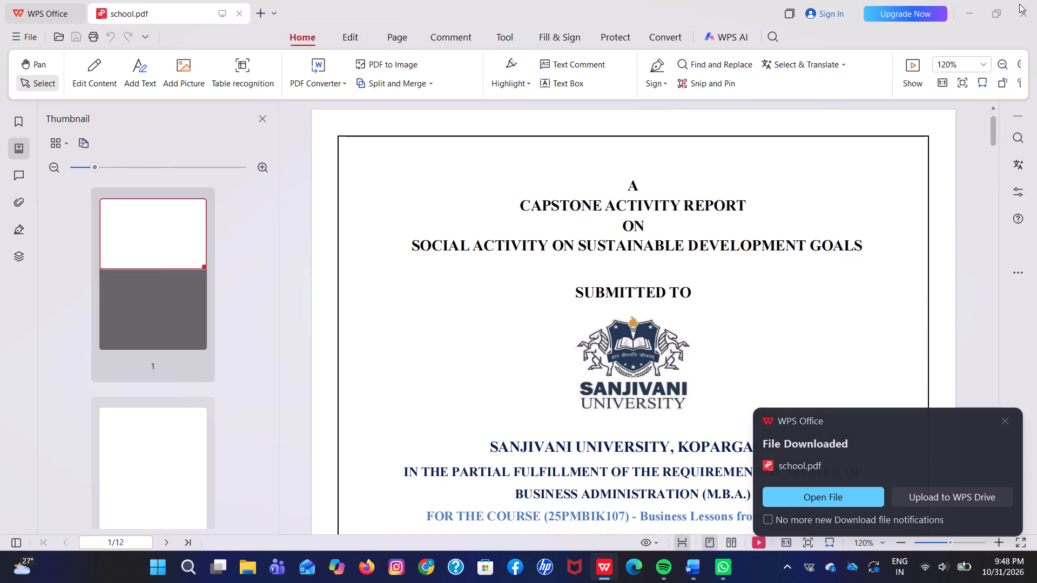
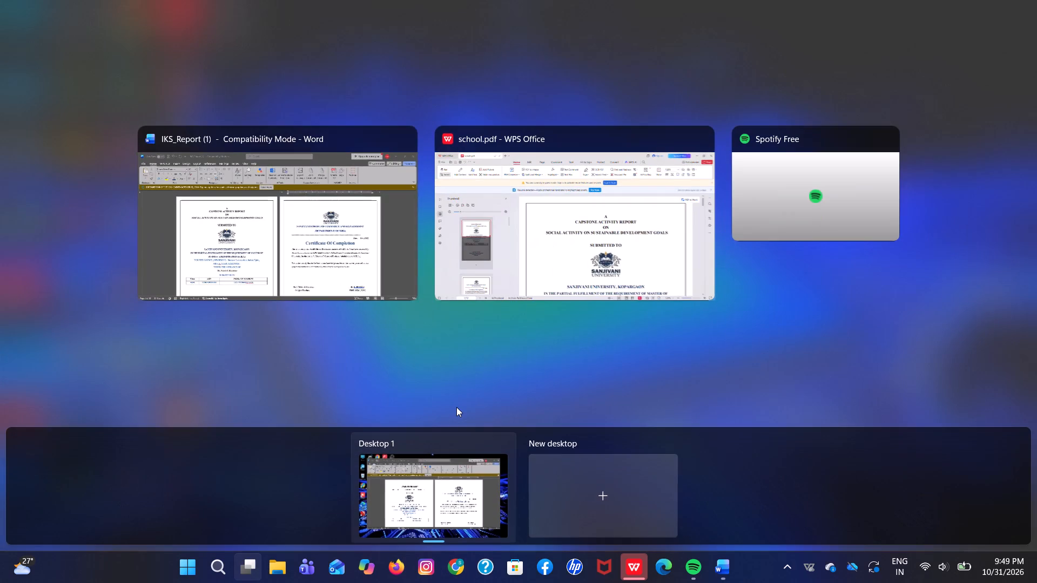
Switch to the IKS_Report document in Word and review the title page, certificate, Acknowledgement and Executive Summary.
click(322, 262)
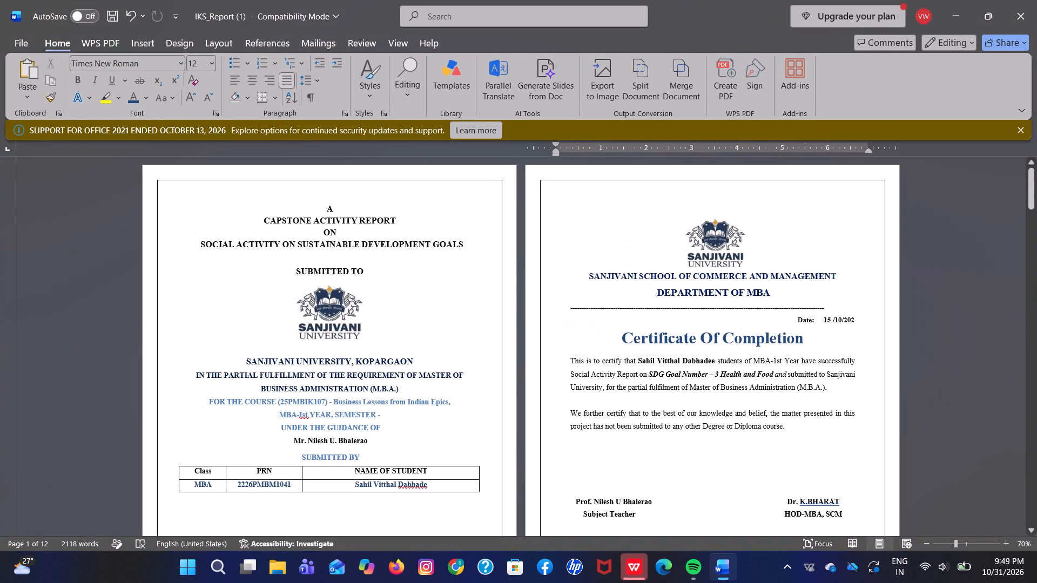
scroll(333, 354, down, 2)
scroll(333, 354, up, 5)
scroll(333, 354, down, 1)
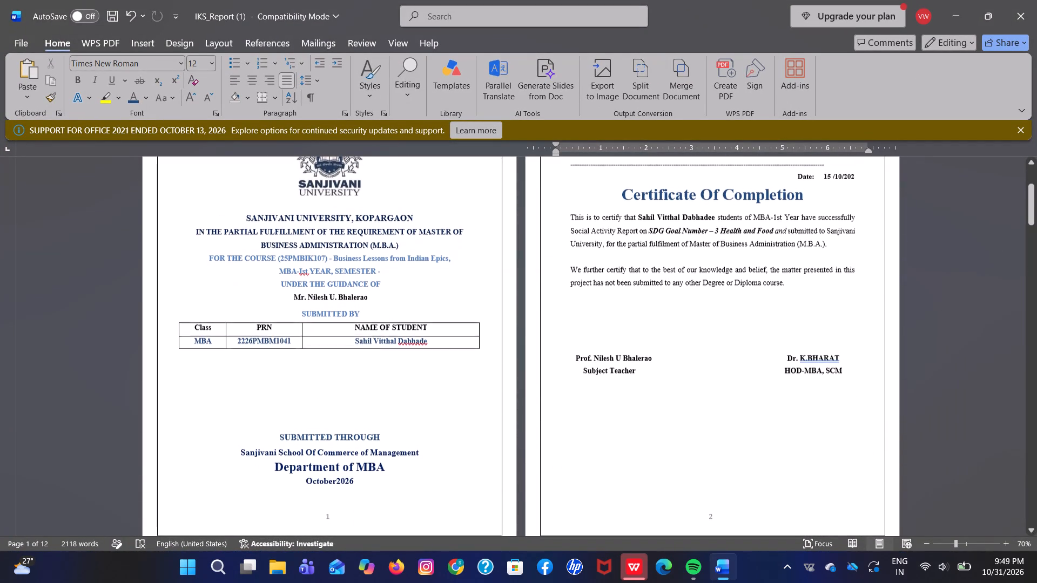
scroll(333, 354, down, 1)
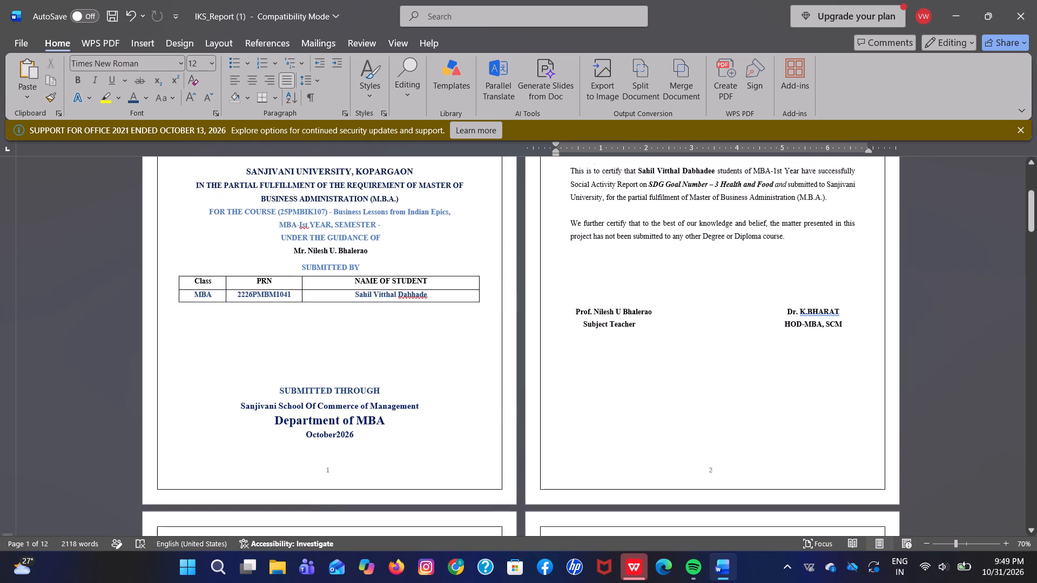
scroll(333, 354, down, 1)
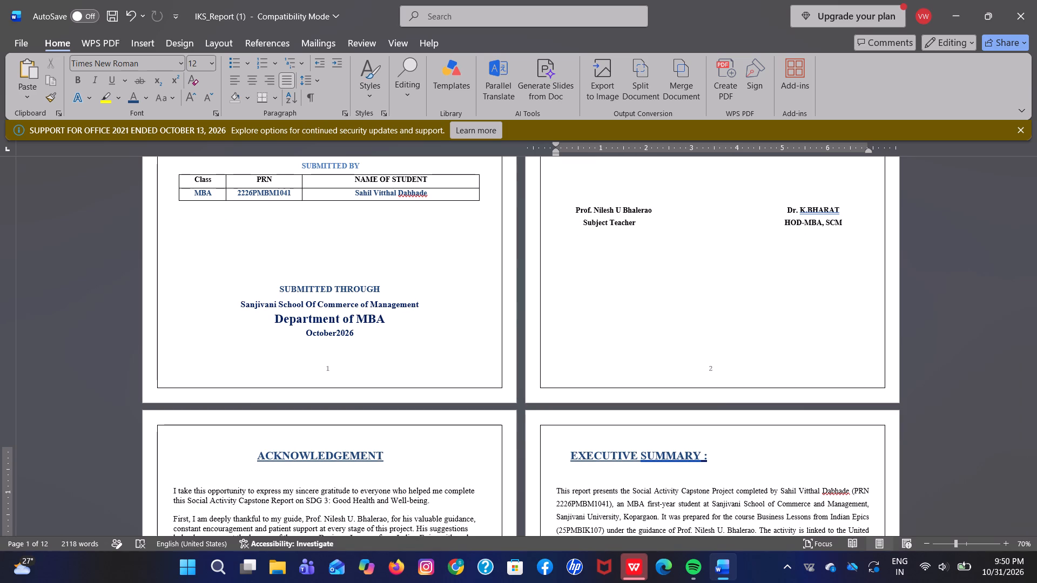
scroll(333, 354, up, 6)
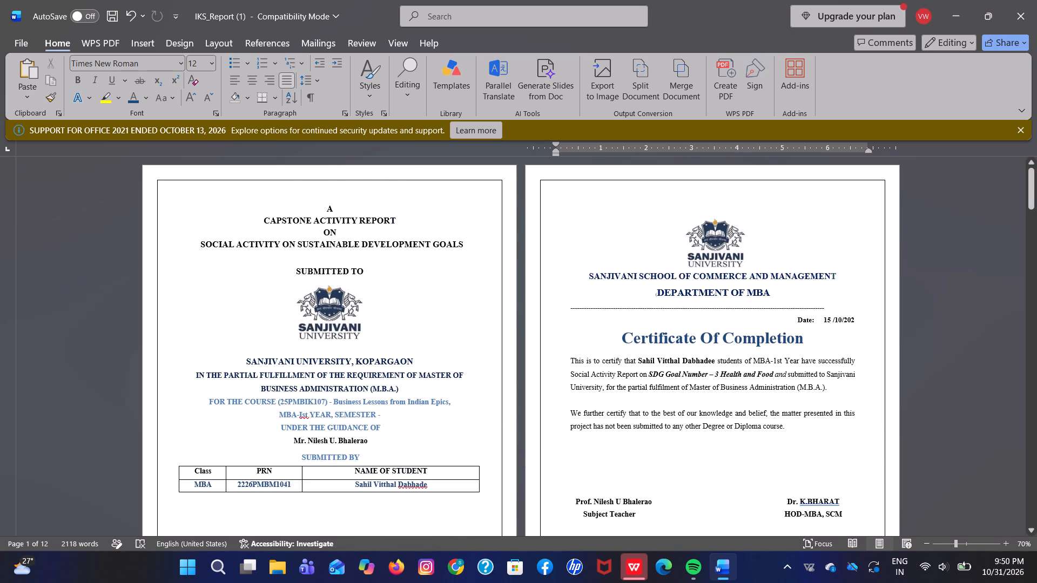
scroll(360, 308, down, 3)
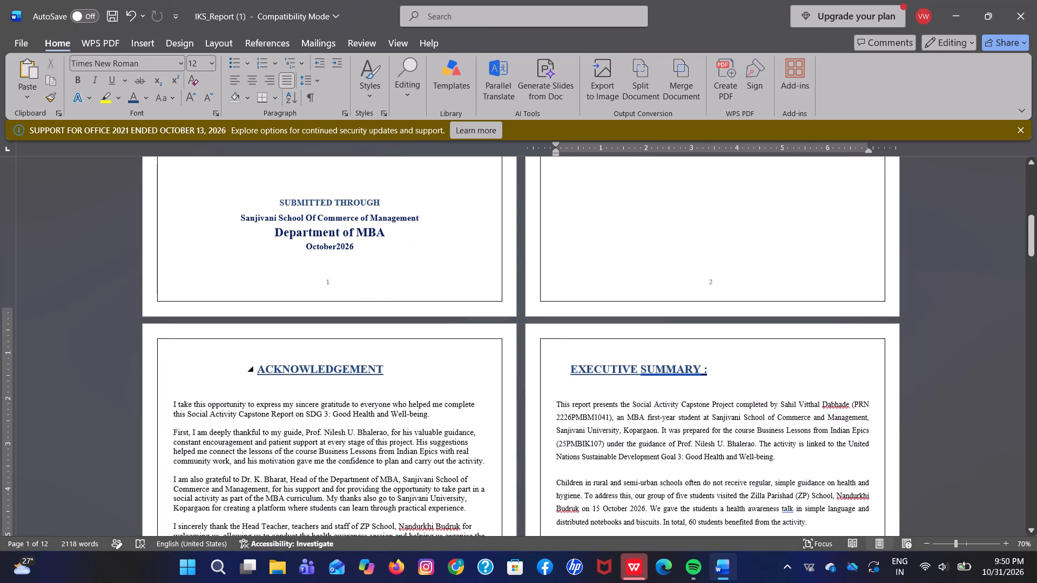
scroll(360, 308, down, 1)
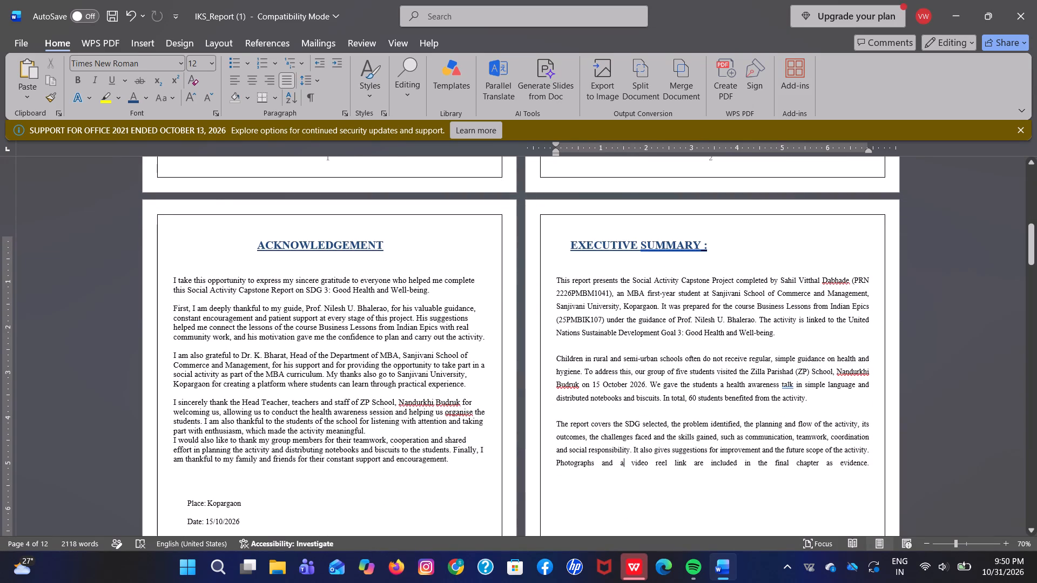
scroll(360, 308, up, 1)
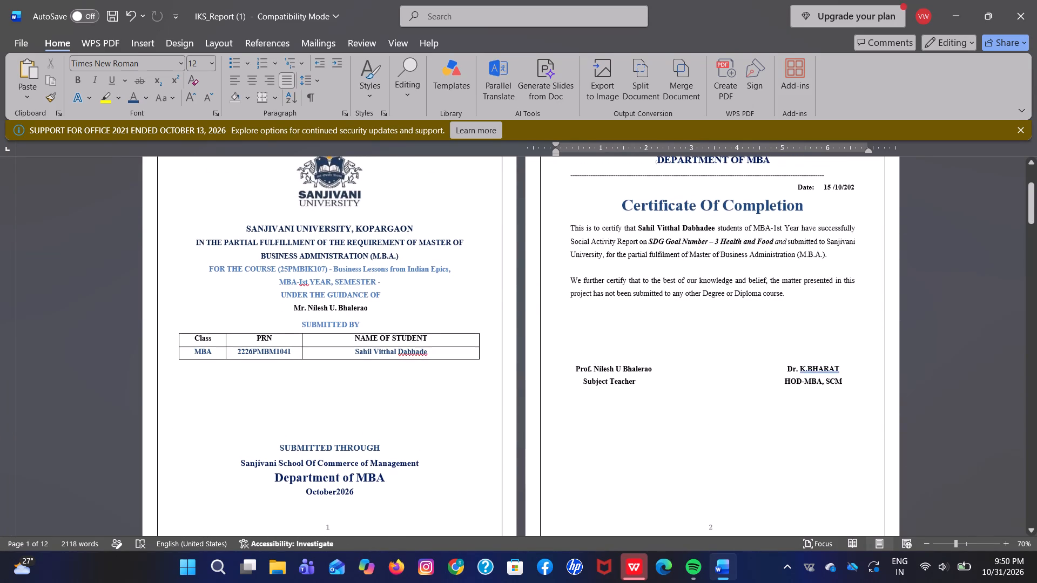
Review the report from the Executive Summary through Chapters 2 and 3, then return to the title page.
scroll(360, 308, down, 2)
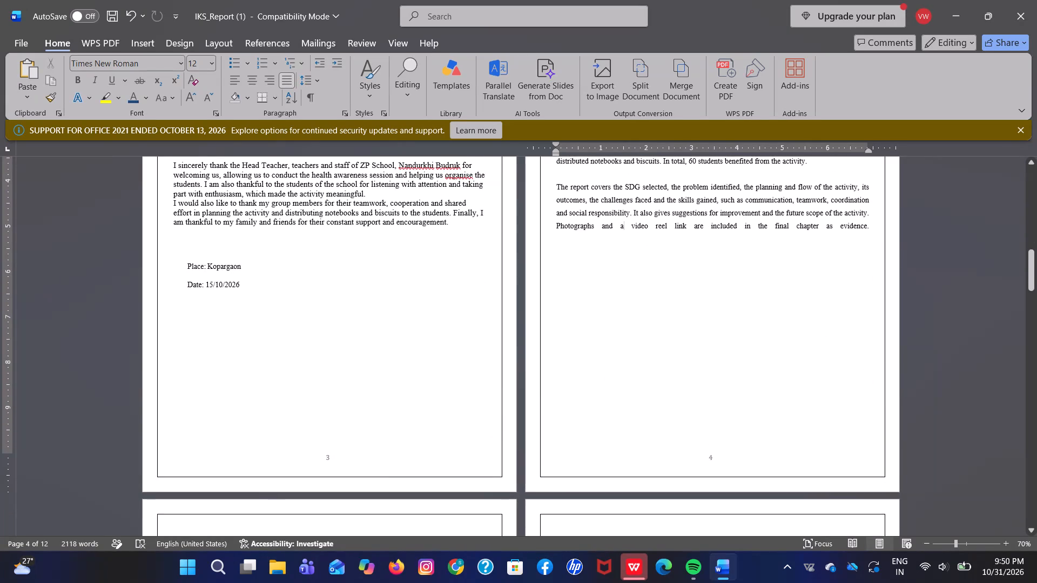
scroll(360, 308, down, 4)
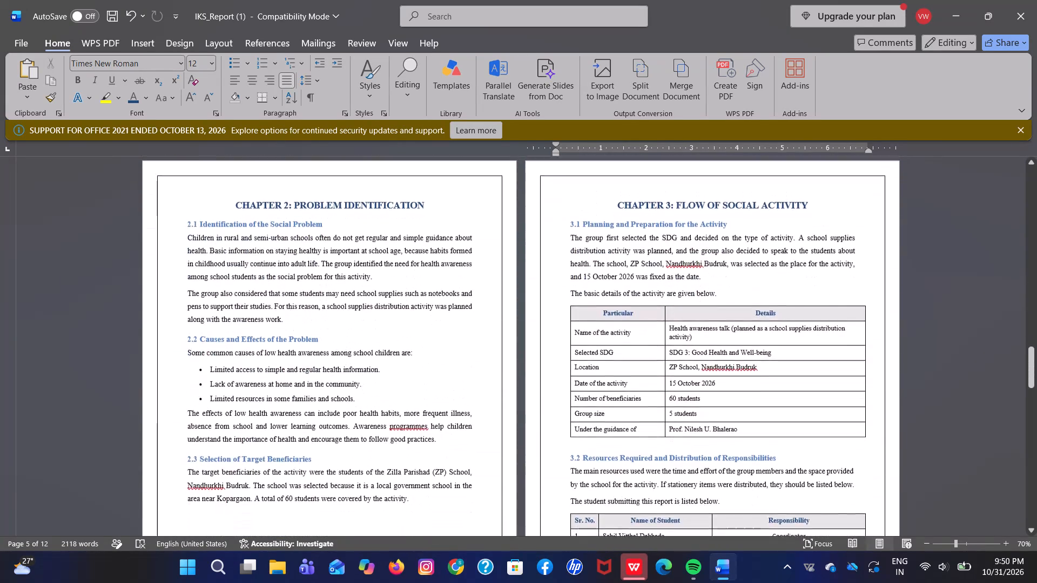
scroll(360, 308, up, 1)
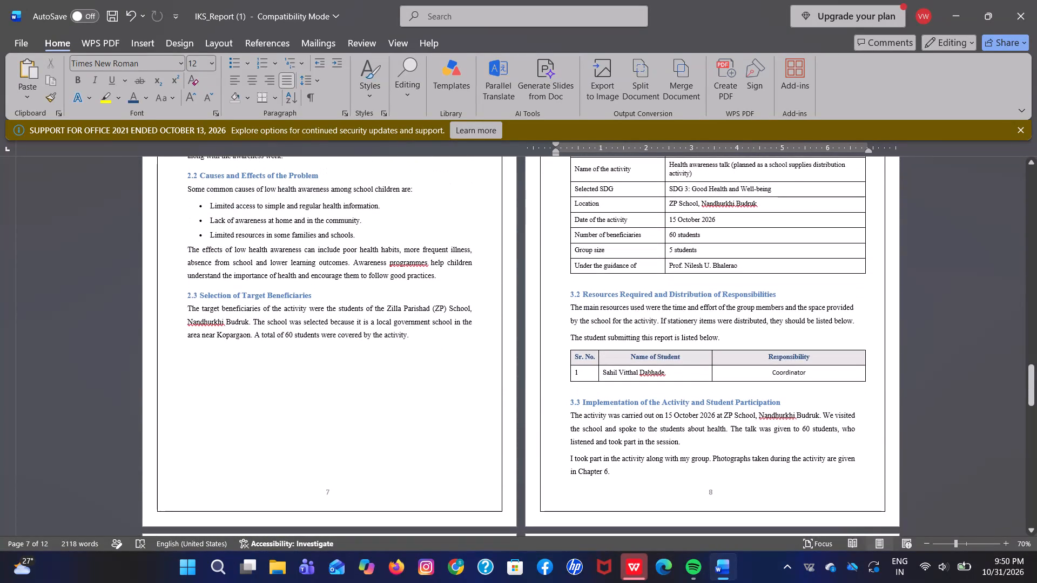
scroll(360, 308, up, 6)
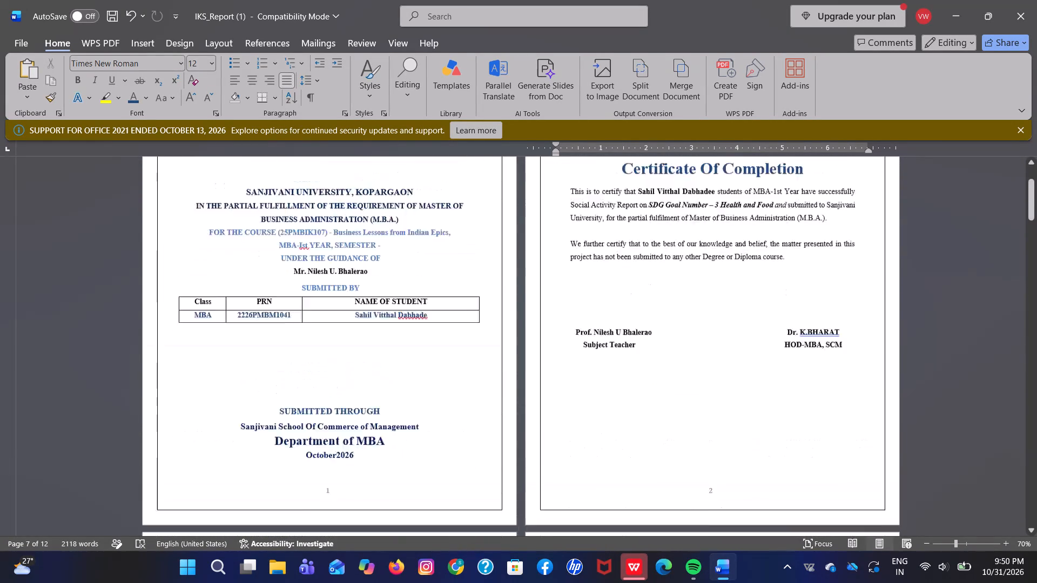
scroll(360, 308, up, 2)
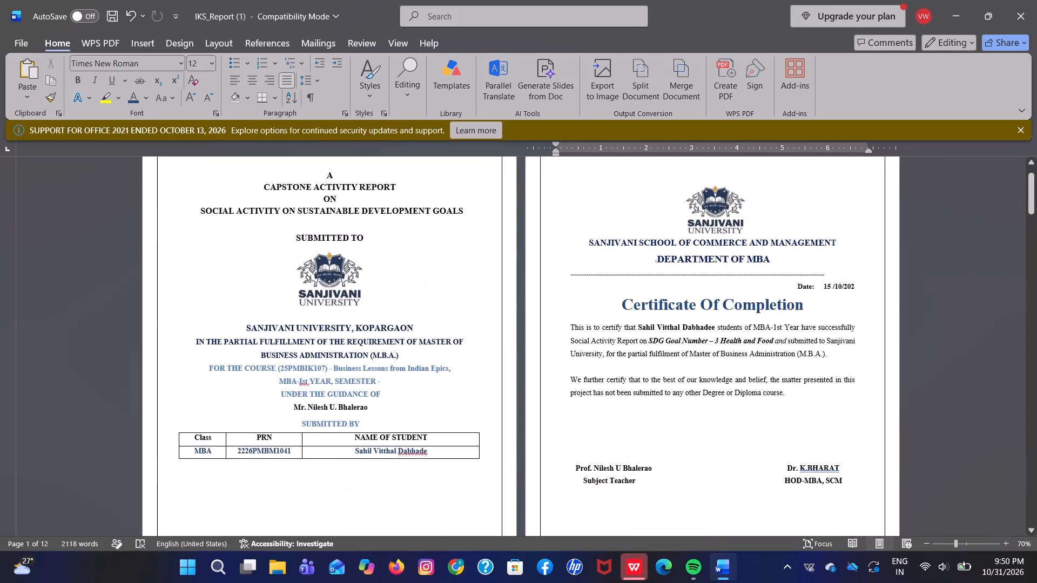
scroll(360, 308, up, 2)
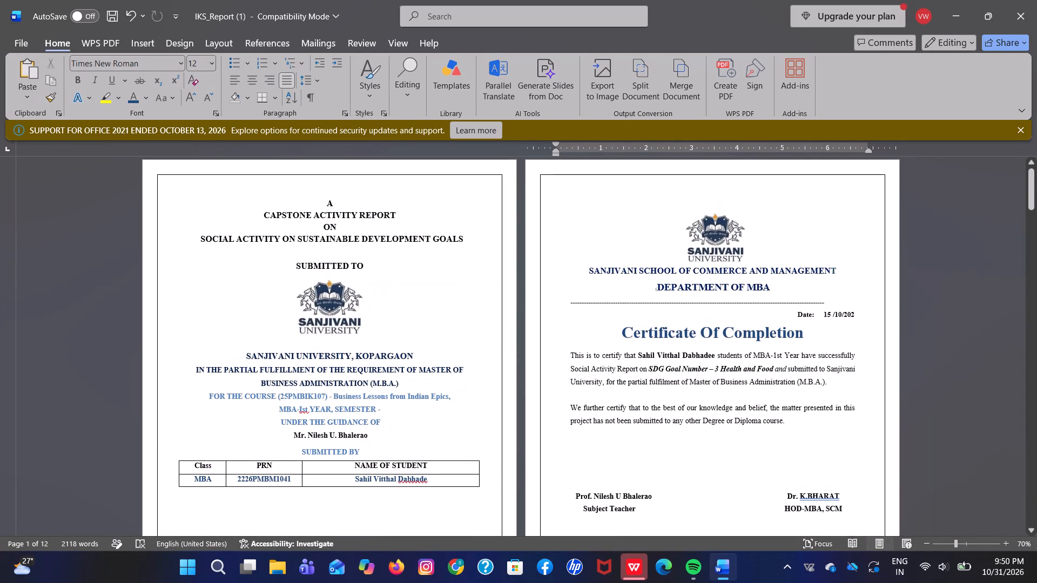
scroll(360, 308, up, 1)
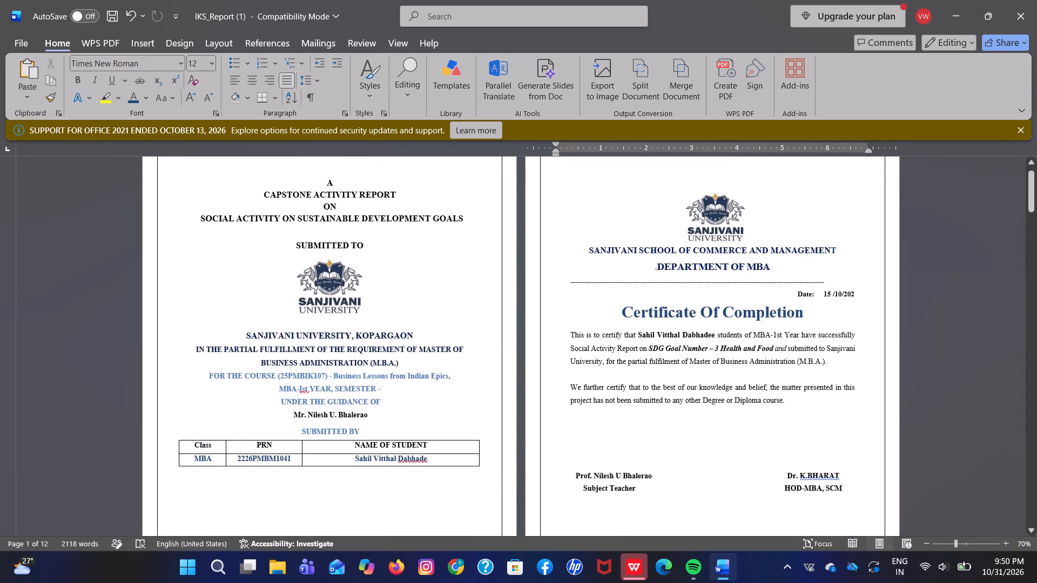
scroll(360, 308, up, 3)
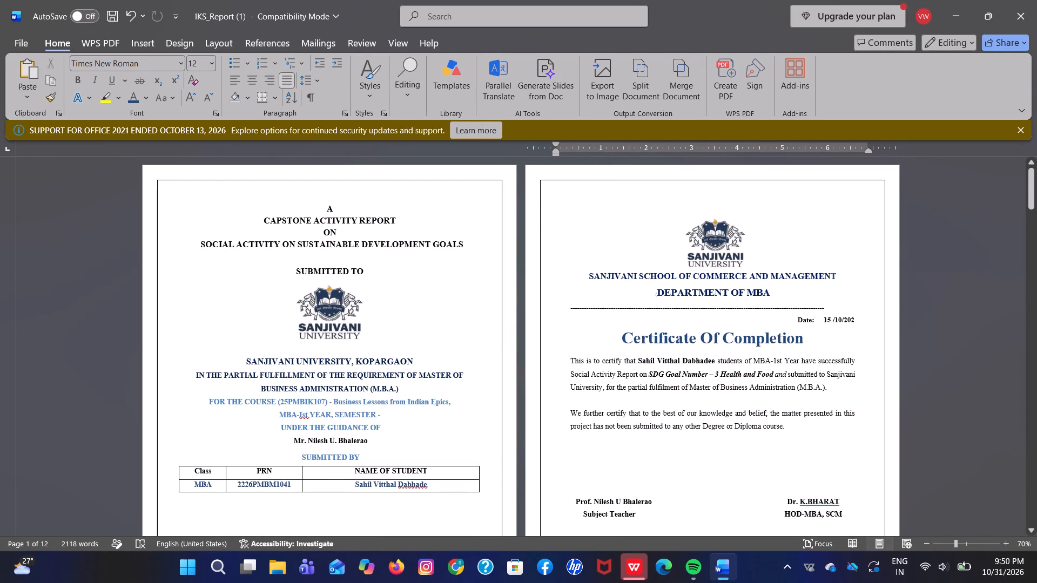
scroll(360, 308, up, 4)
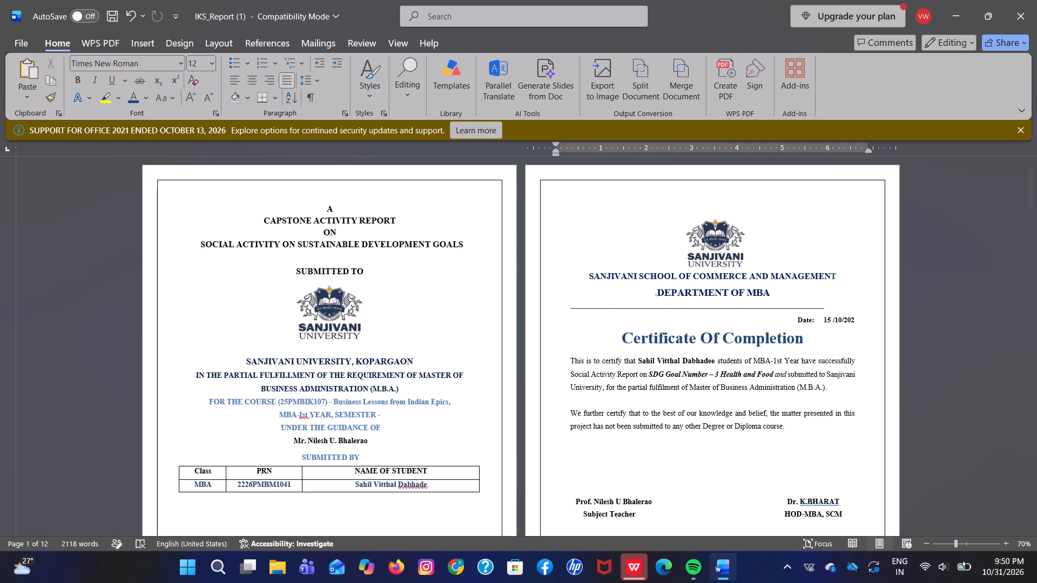
Look through the report to the Chapter 6 photographs and video link on page 12, then return to the title page.
scroll(398, 379, down, 6)
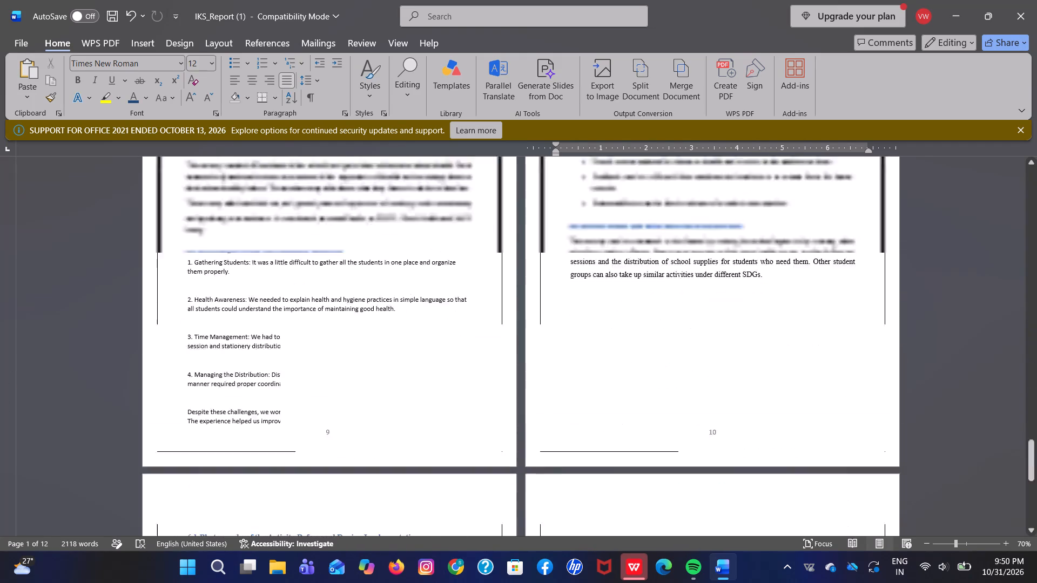
scroll(398, 379, down, 4)
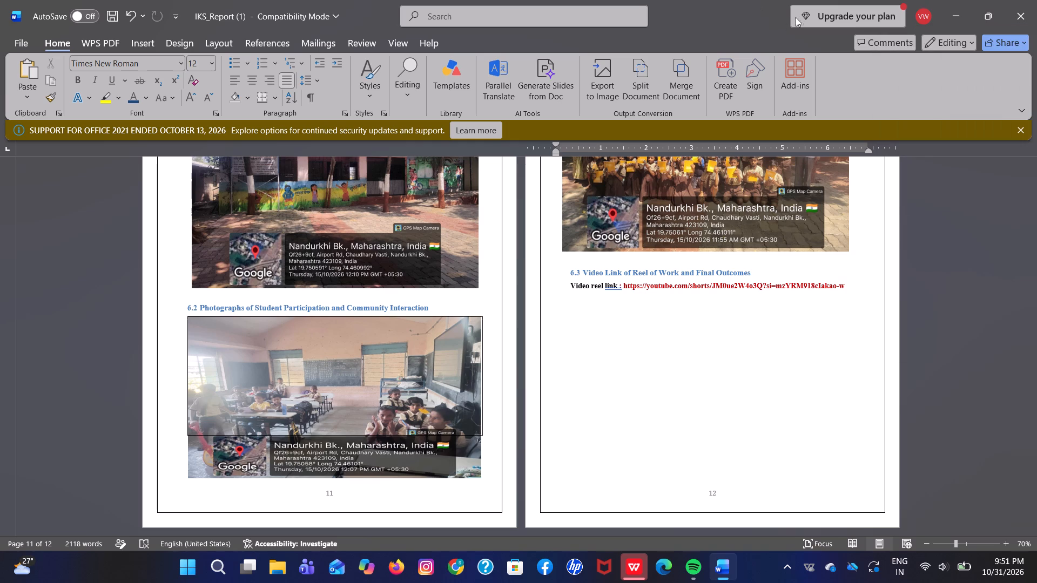
scroll(436, 227, up, 4)
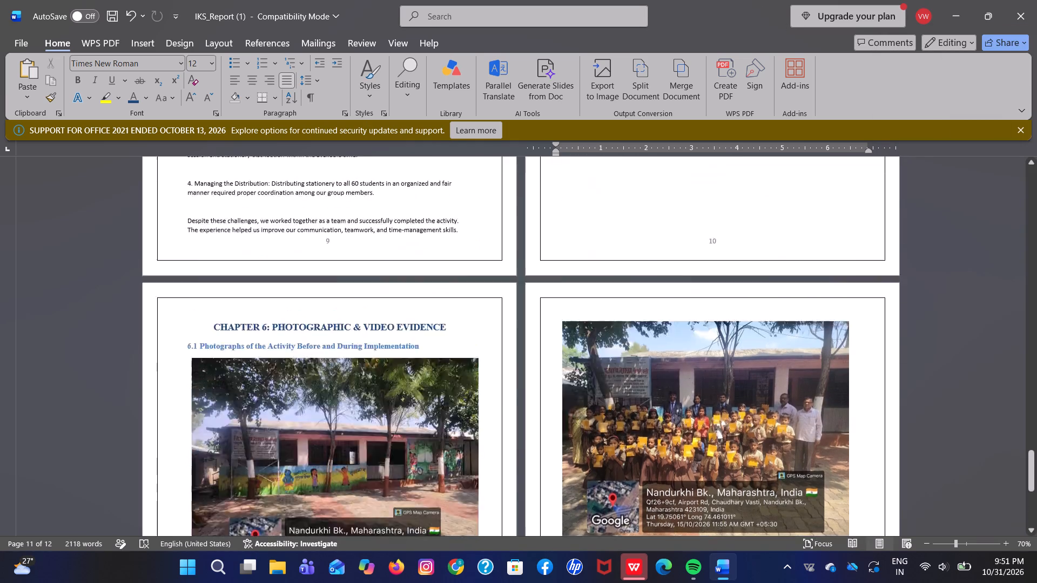
scroll(396, 192, up, 9)
scroll(479, 279, up, 3)
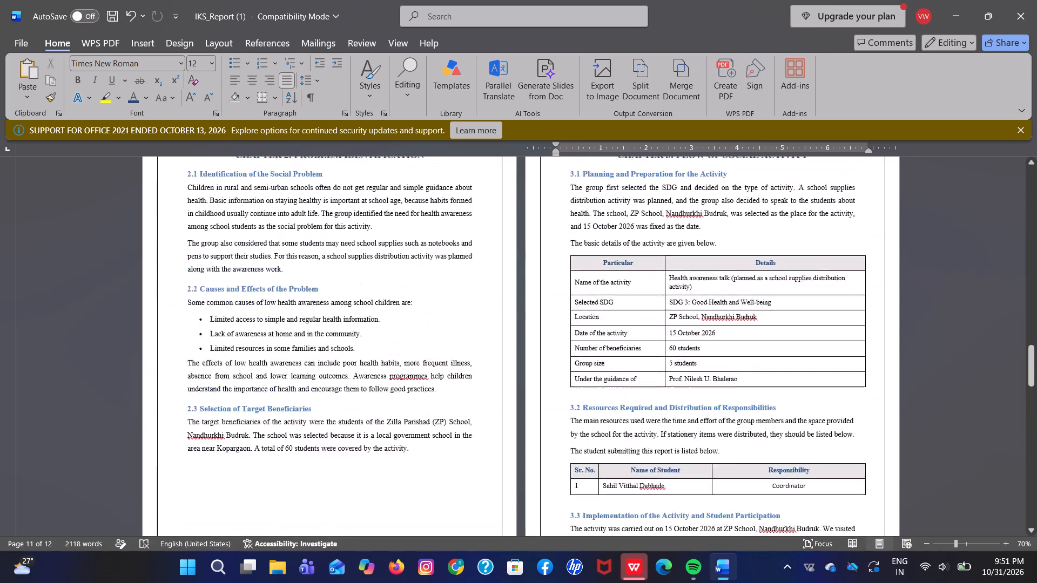
scroll(479, 279, up, 18)
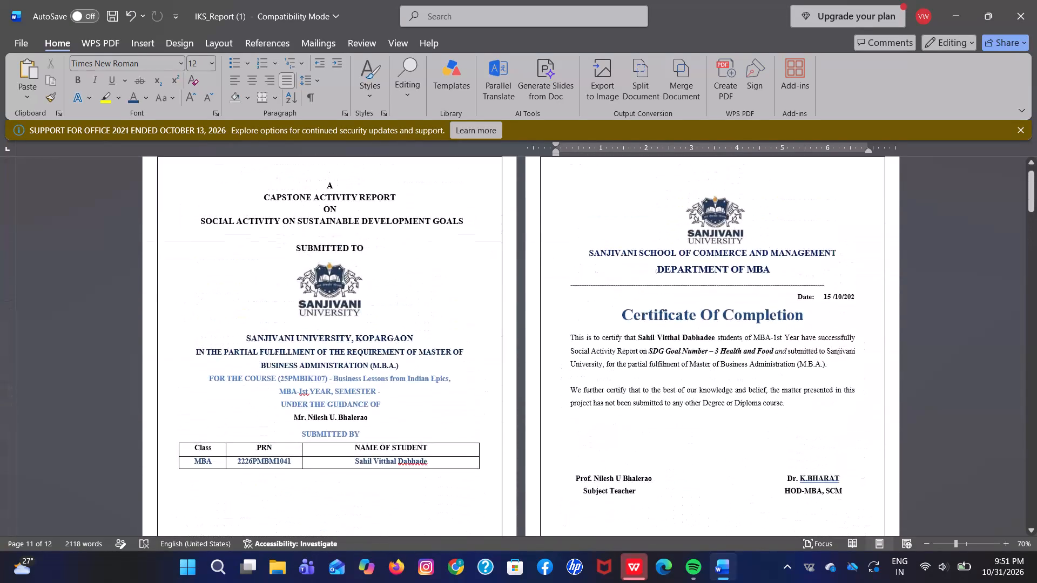
scroll(464, 284, up, 4)
Review the report from the Acknowledgement through the contents table to Chapters 4 and 5, then return to the title page.
scroll(469, 279, down, 5)
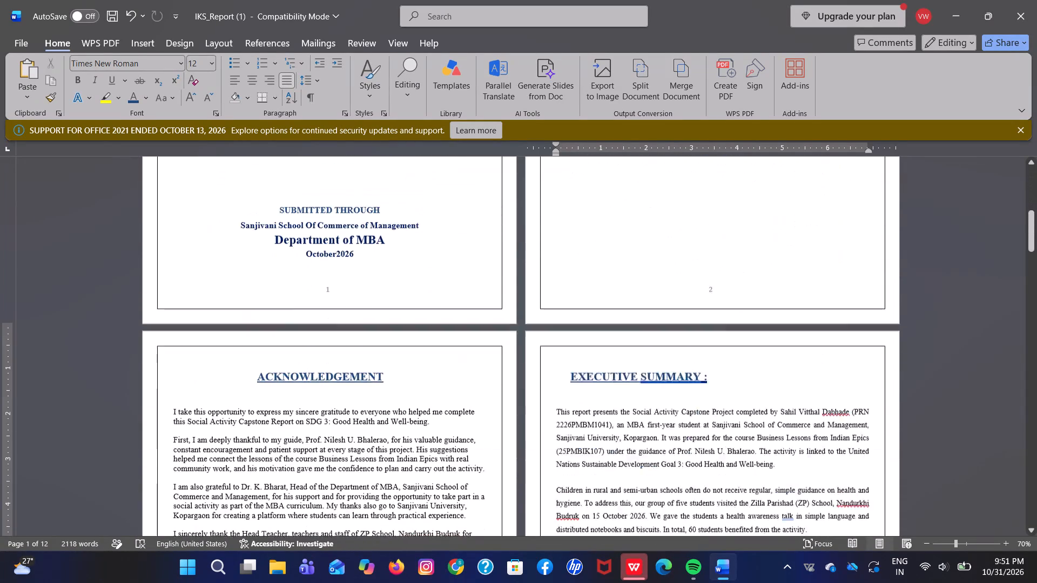
scroll(472, 308, down, 4)
scroll(472, 308, up, 4)
scroll(474, 308, down, 10)
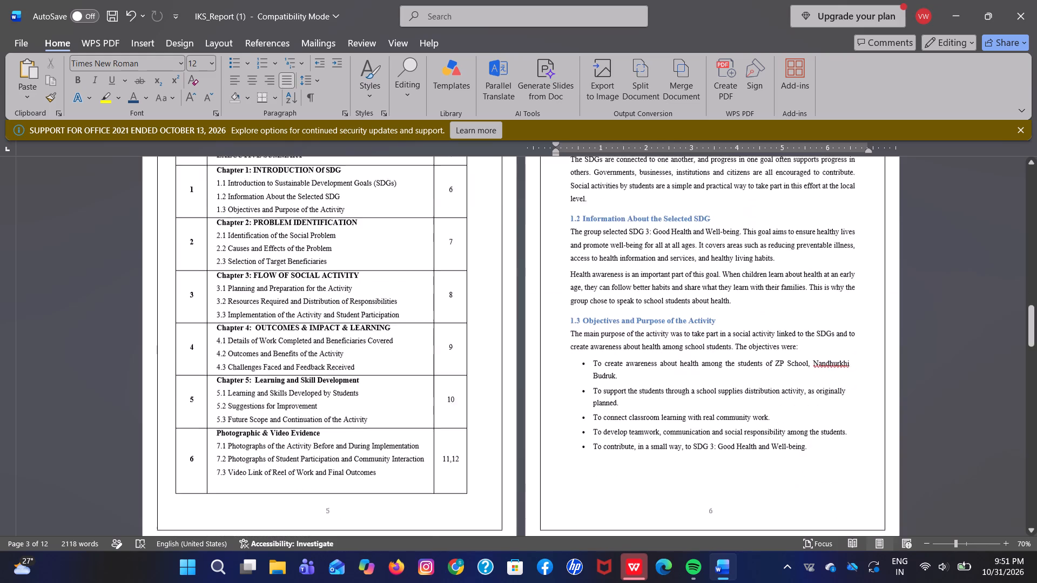
scroll(476, 323, down, 12)
scroll(473, 320, up, 4)
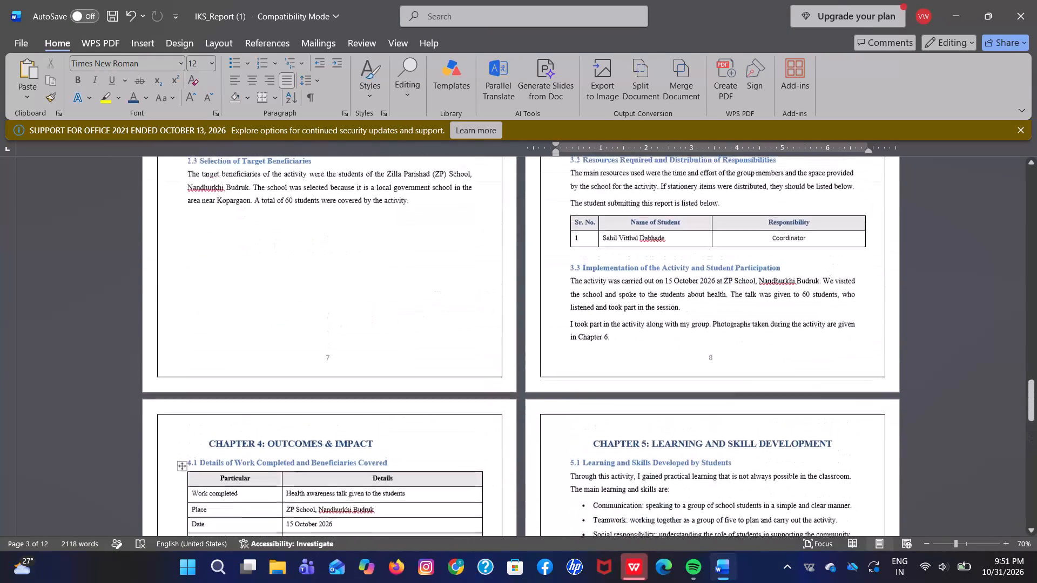
scroll(463, 321, up, 9)
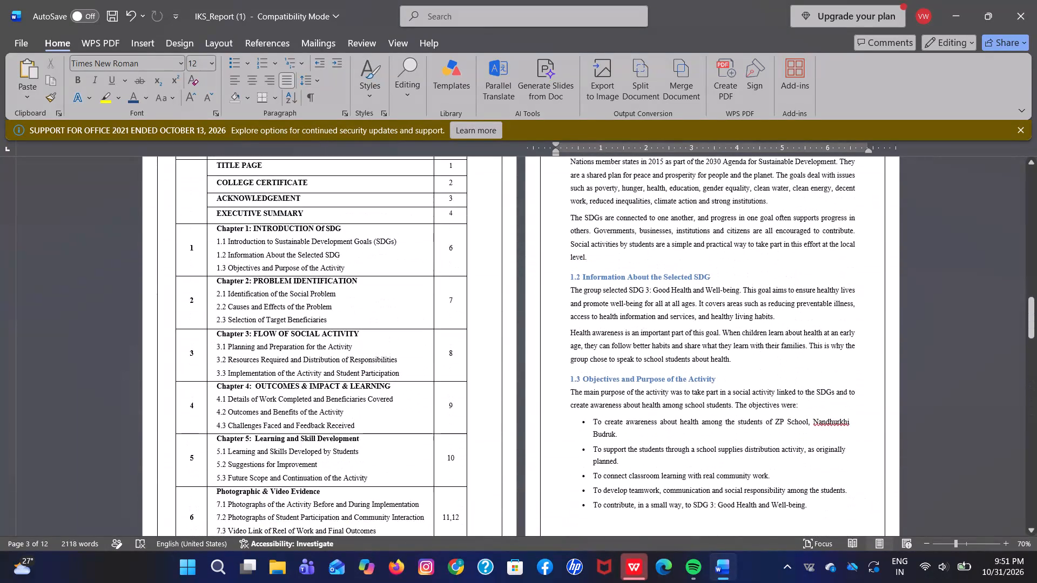
scroll(461, 321, up, 8)
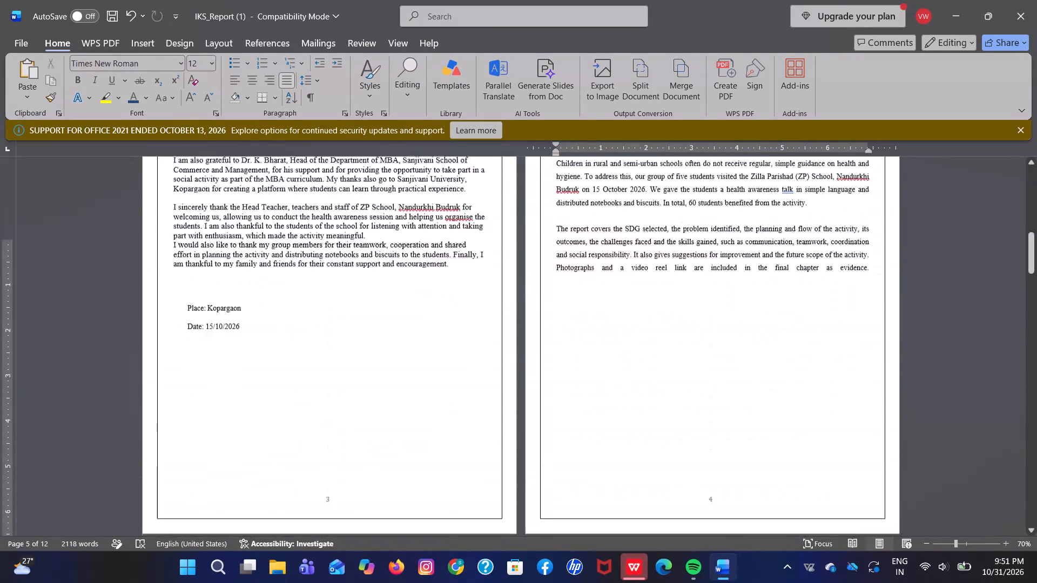
scroll(476, 338, up, 7)
scroll(541, 338, up, 4)
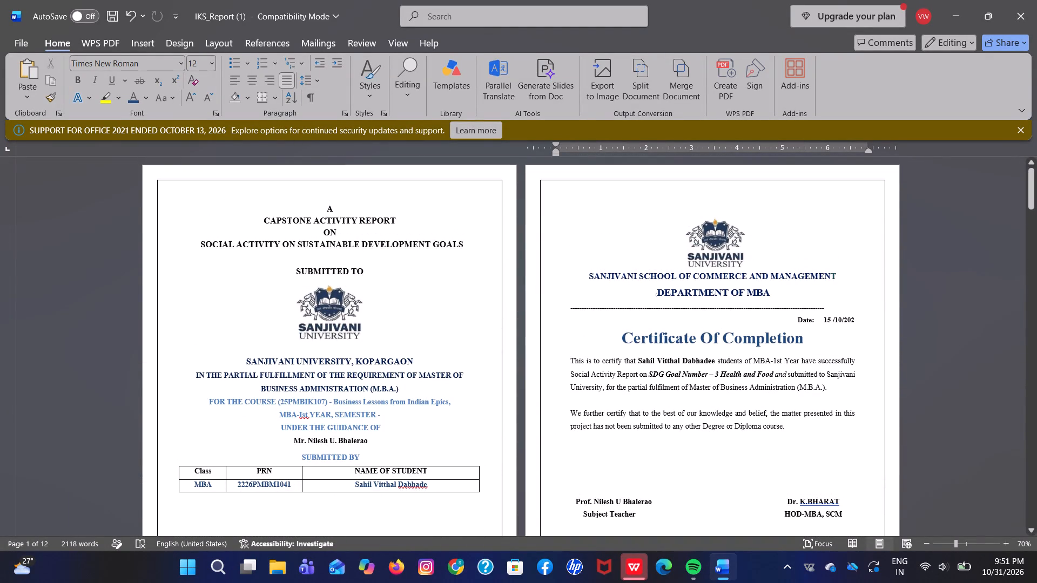
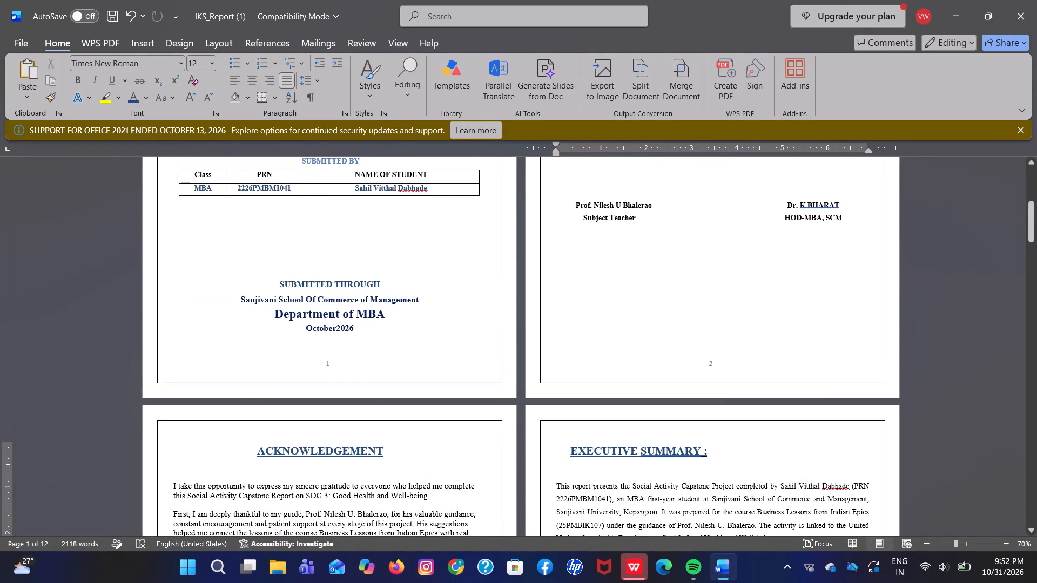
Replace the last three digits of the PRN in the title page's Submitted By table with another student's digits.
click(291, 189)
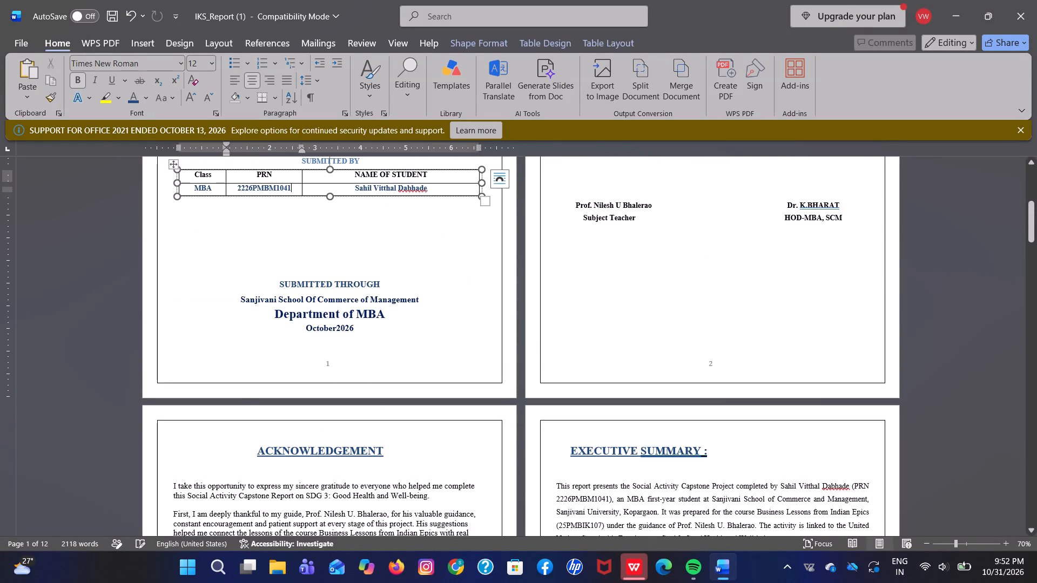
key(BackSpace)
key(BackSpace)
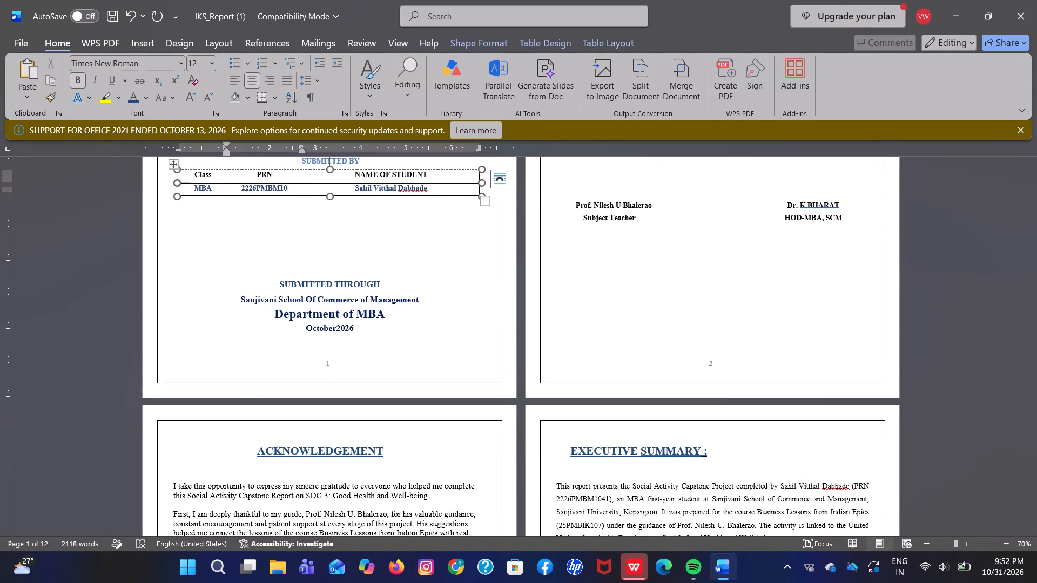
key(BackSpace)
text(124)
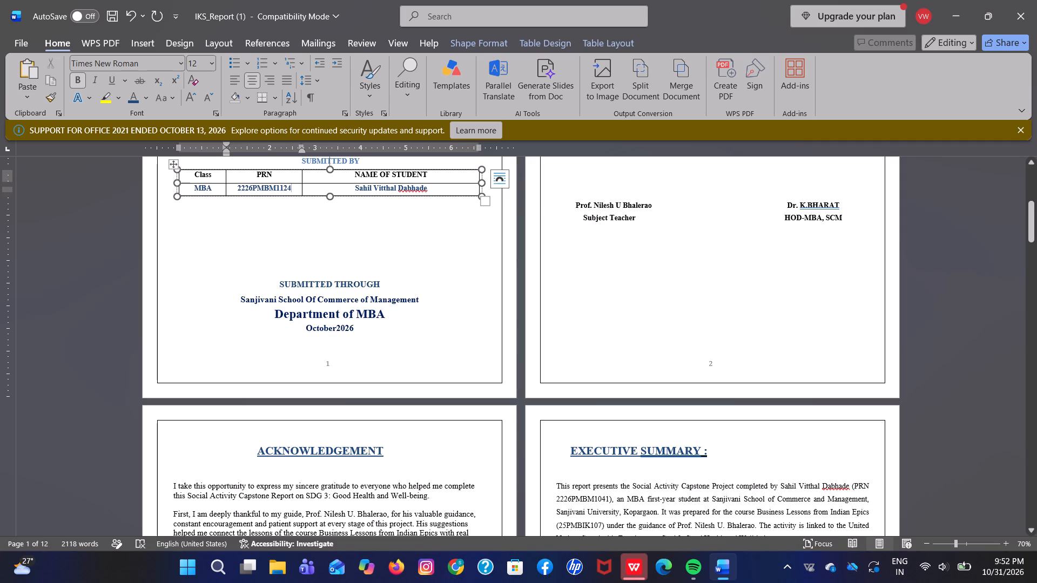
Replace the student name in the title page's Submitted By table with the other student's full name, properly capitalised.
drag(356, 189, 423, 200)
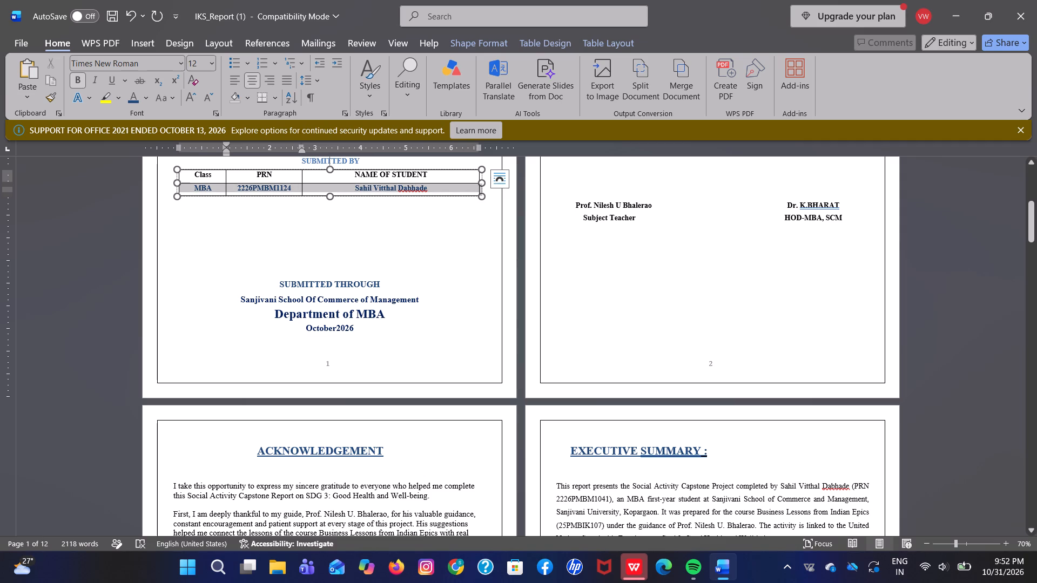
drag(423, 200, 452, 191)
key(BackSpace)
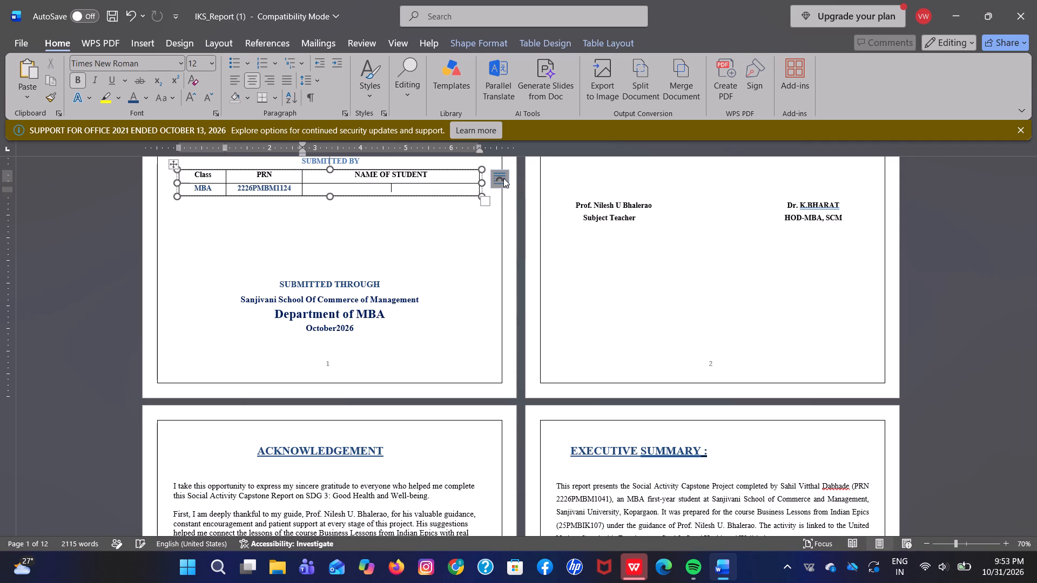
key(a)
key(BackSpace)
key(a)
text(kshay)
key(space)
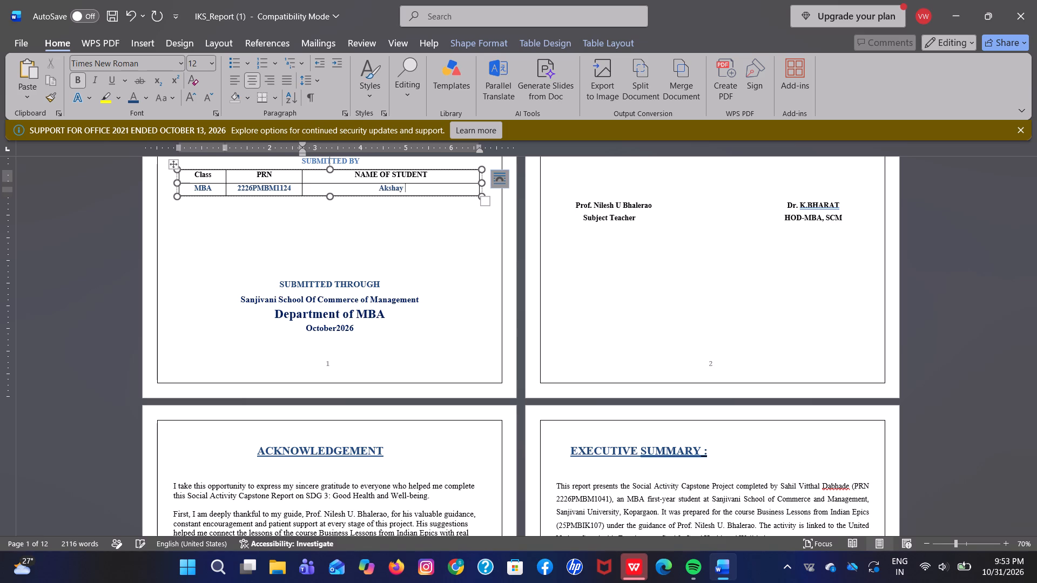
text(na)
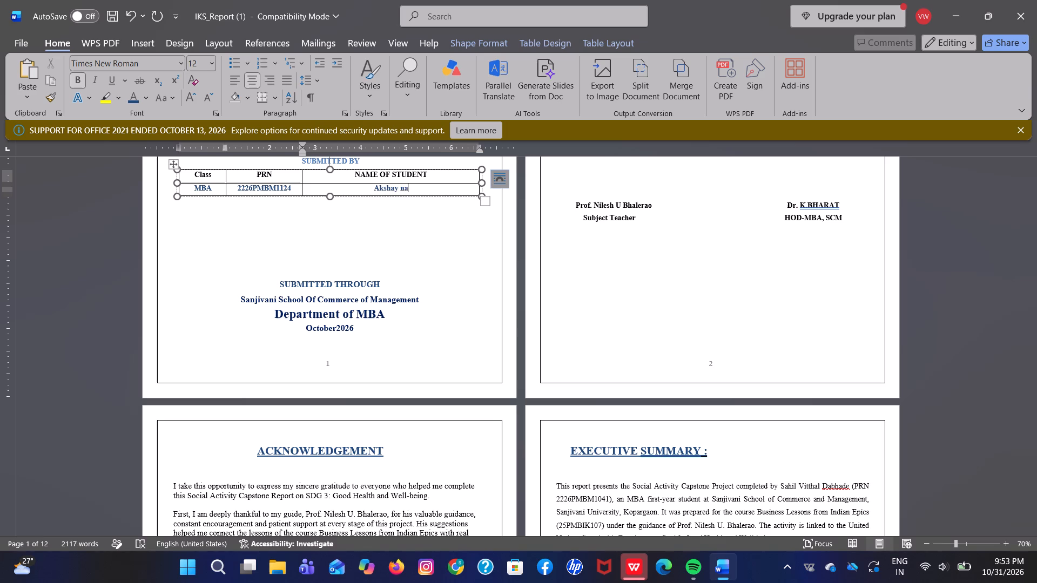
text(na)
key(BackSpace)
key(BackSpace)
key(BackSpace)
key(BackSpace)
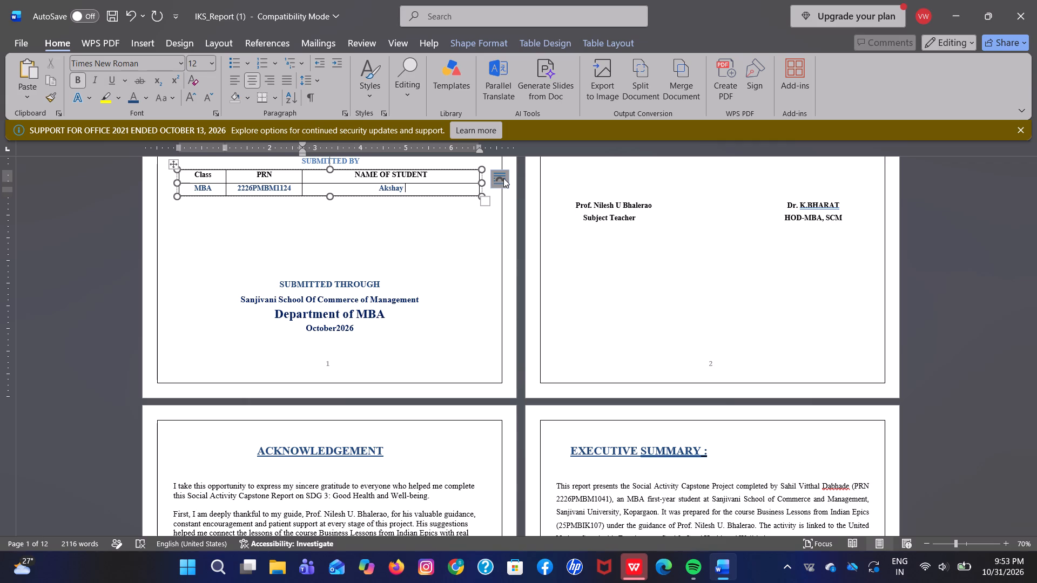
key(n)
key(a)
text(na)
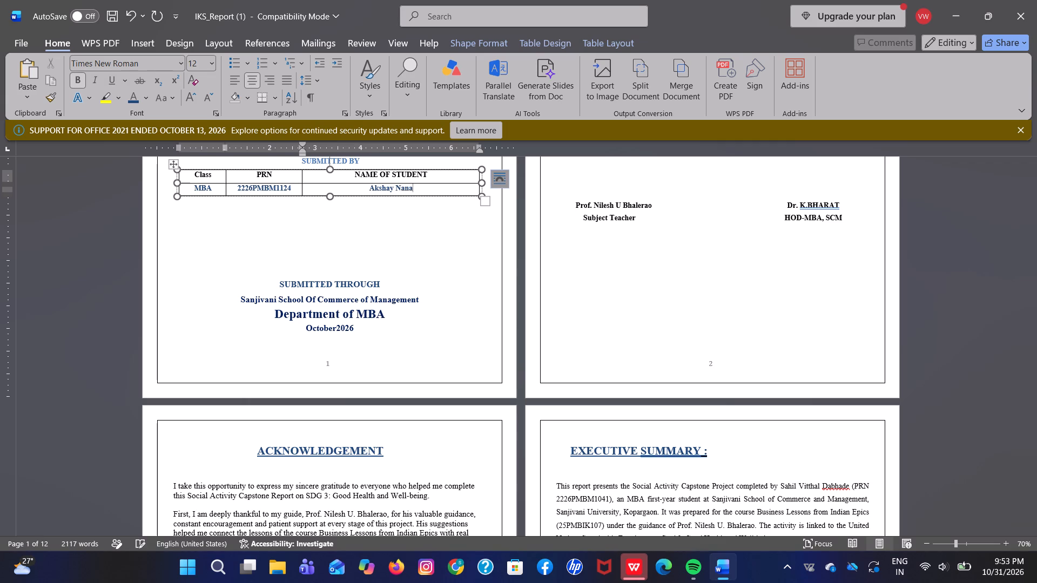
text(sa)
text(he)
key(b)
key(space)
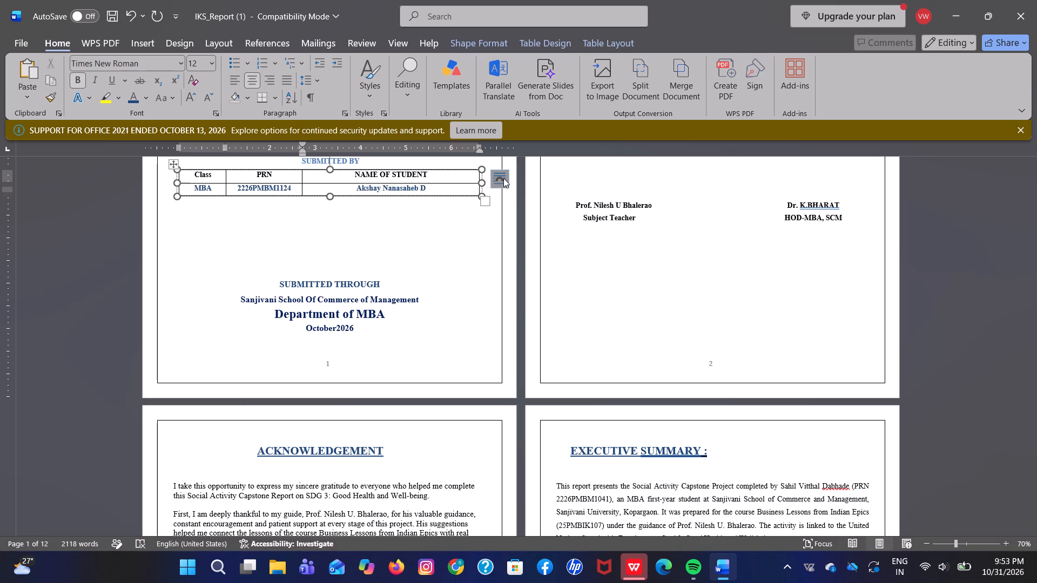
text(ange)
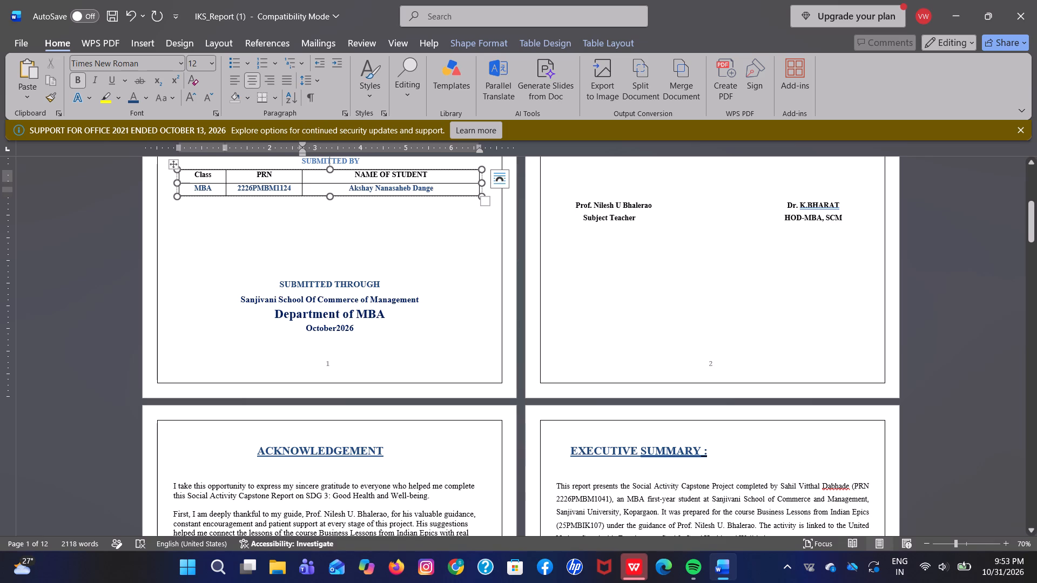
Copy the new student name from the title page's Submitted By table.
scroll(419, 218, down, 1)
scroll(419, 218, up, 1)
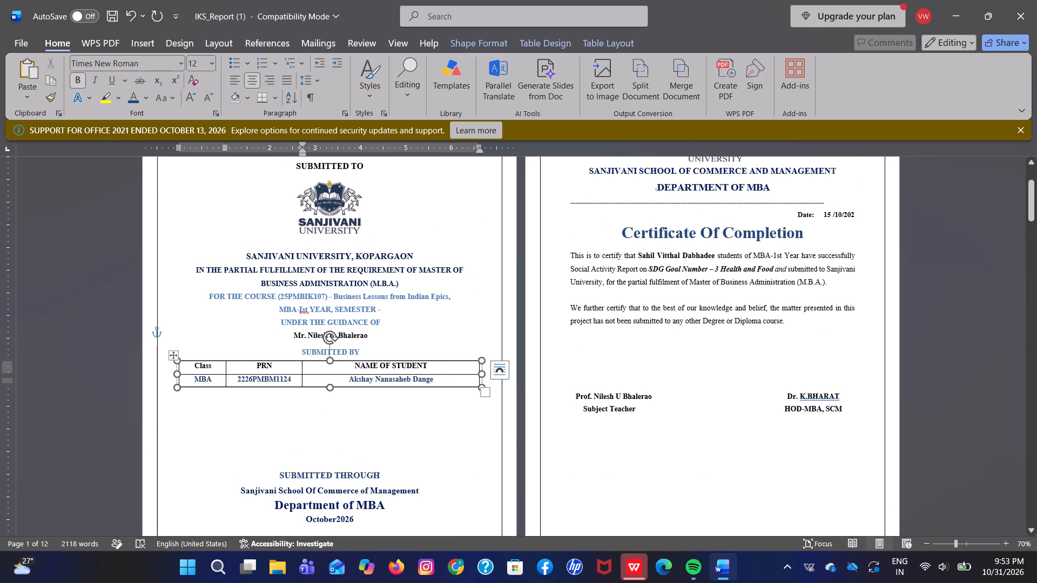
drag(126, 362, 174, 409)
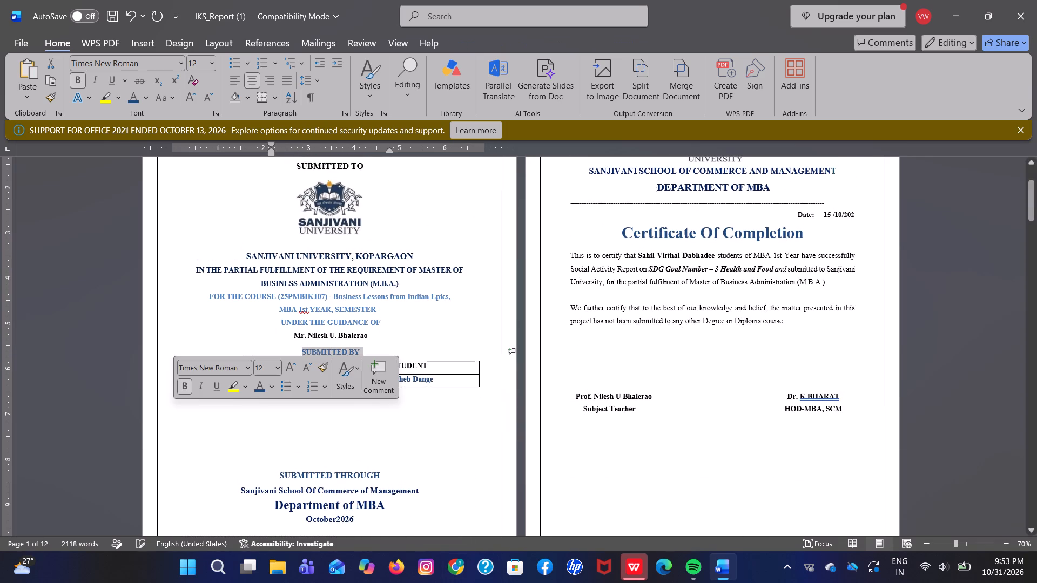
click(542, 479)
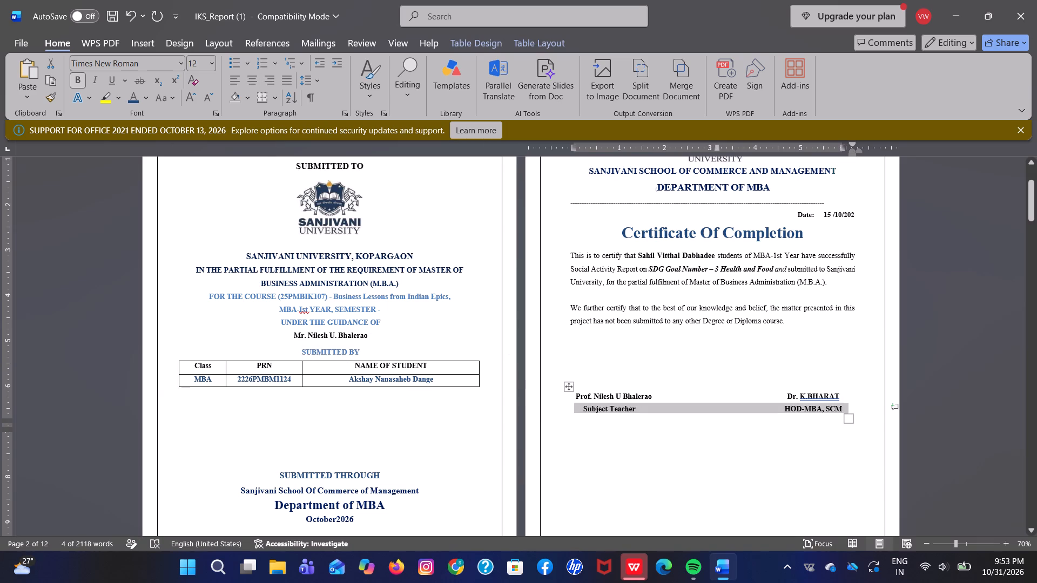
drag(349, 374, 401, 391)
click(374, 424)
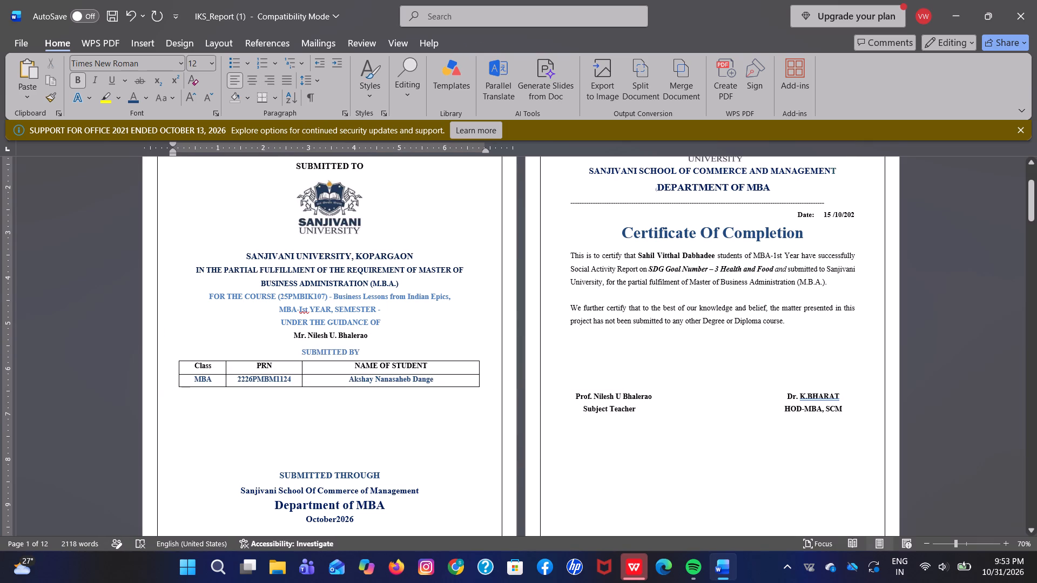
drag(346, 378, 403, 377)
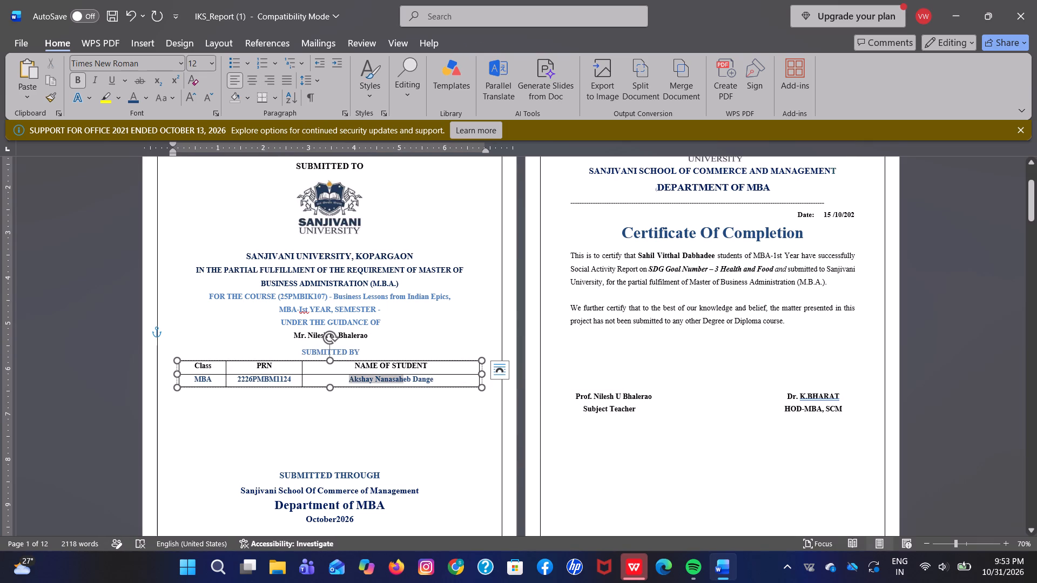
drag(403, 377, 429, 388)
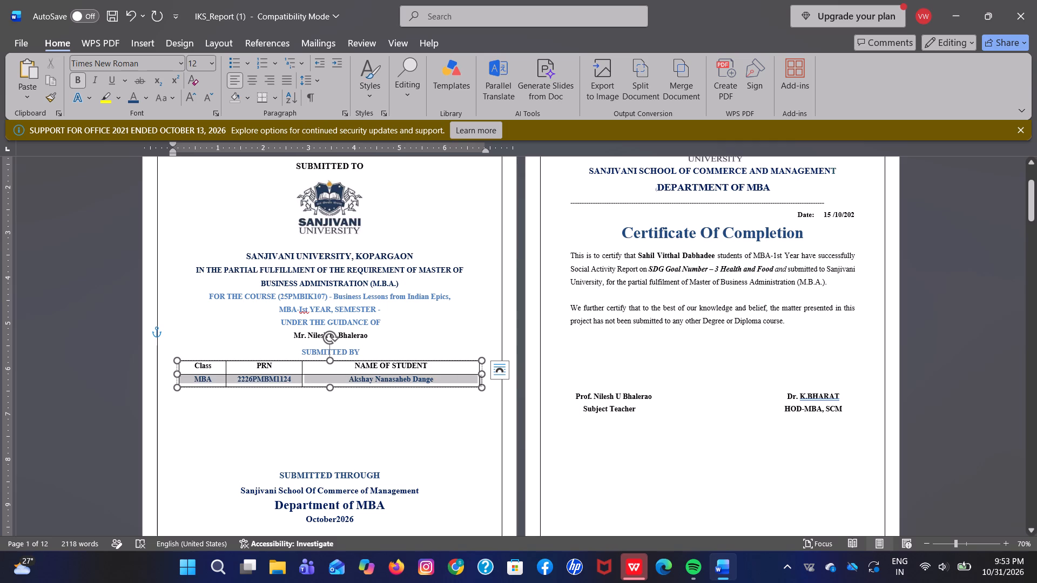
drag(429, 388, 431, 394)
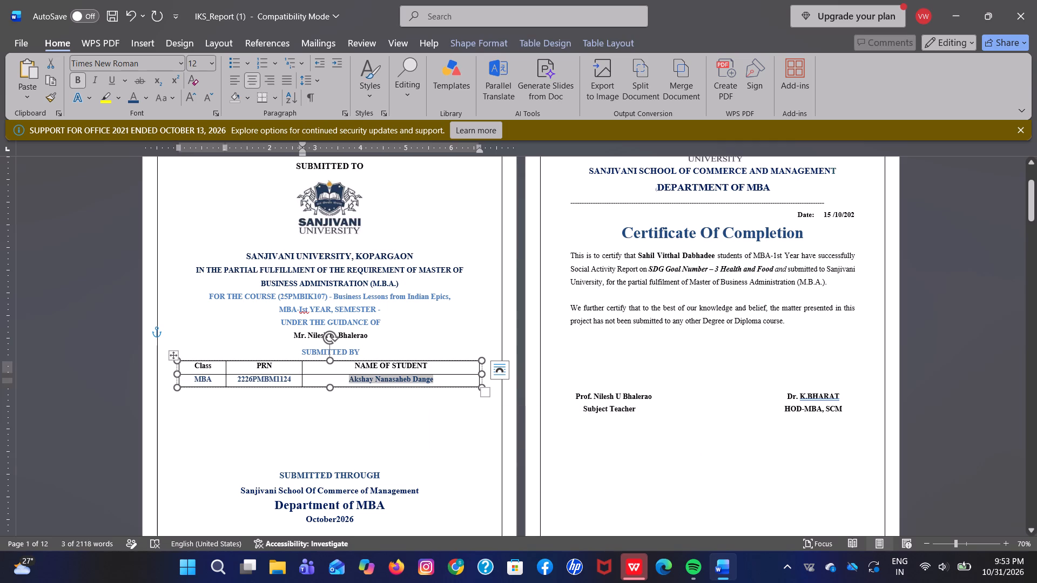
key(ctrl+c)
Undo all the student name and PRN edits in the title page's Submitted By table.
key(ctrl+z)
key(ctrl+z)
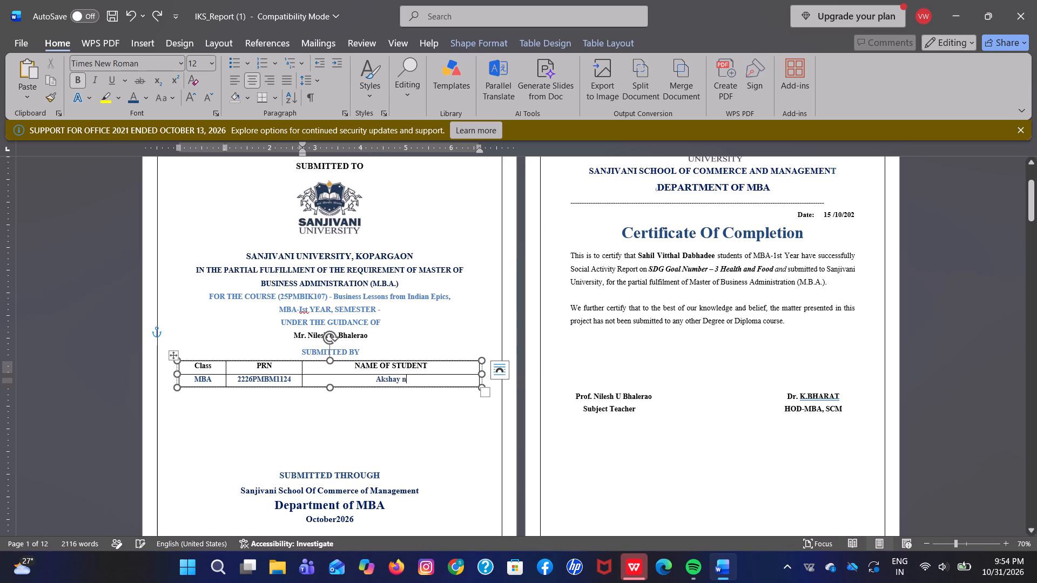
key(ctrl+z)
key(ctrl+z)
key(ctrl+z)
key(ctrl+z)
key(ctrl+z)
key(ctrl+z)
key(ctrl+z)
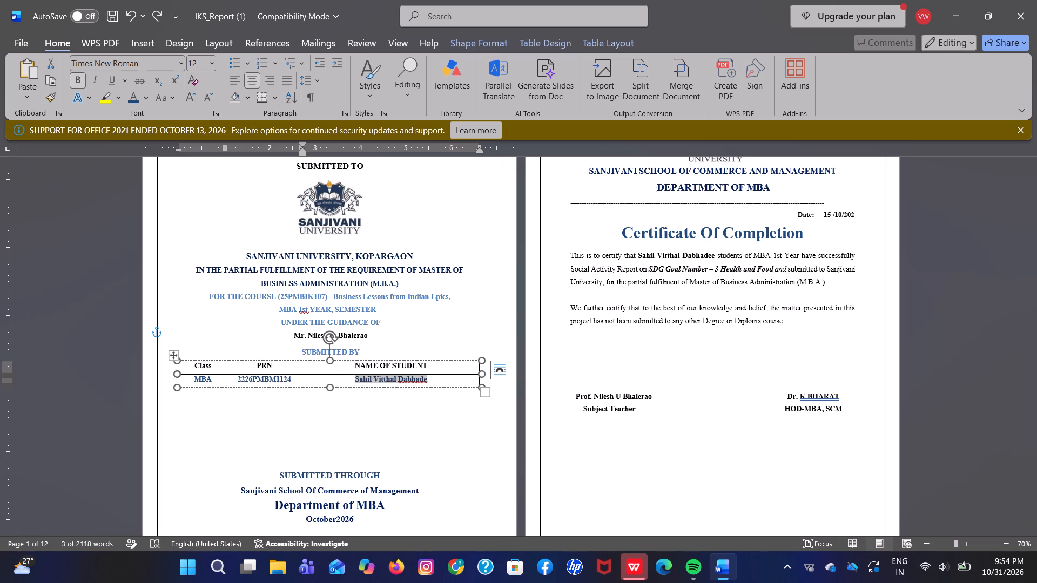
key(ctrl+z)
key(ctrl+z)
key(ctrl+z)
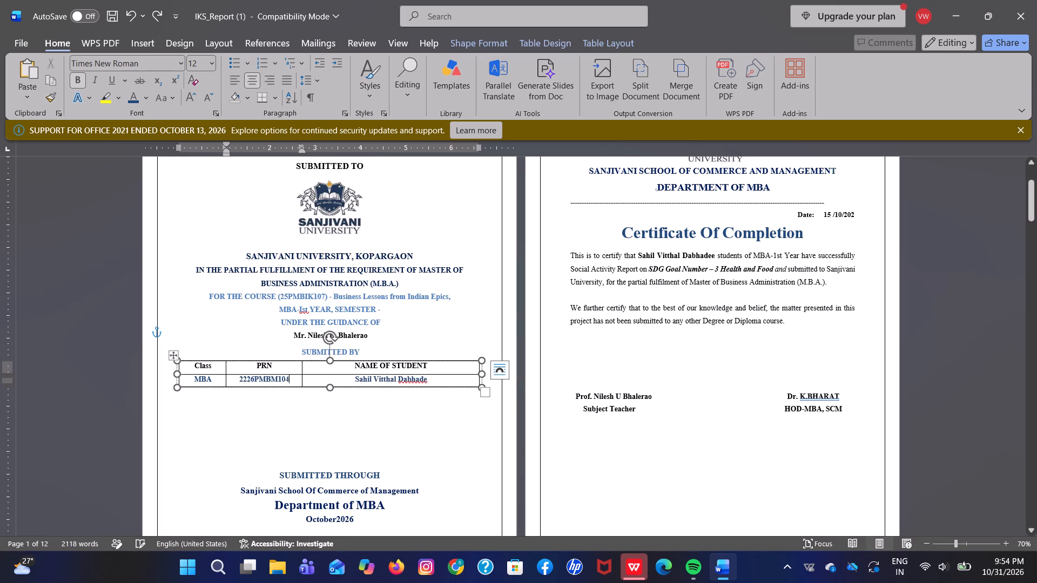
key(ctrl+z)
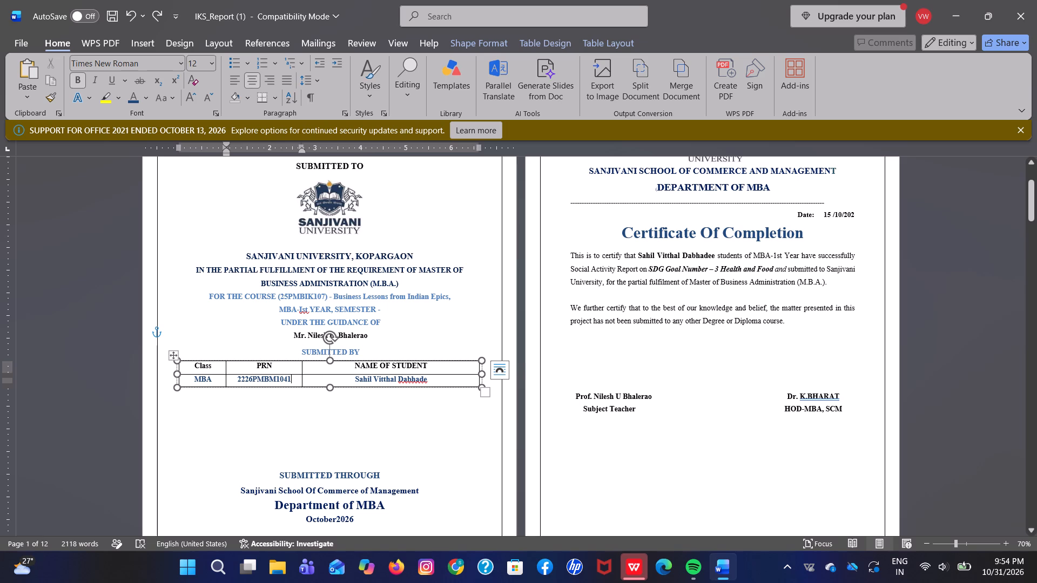
Remove the extra final "e" from the student's surname in the Certificate Of Completion text.
click(718, 241)
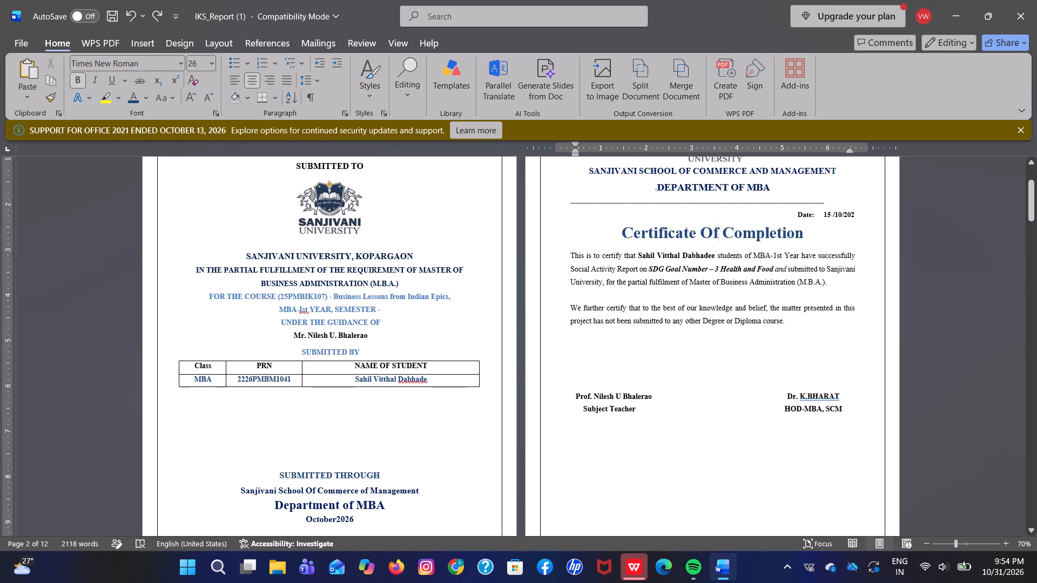
click(715, 254)
key(BackSpace)
key(backslash)
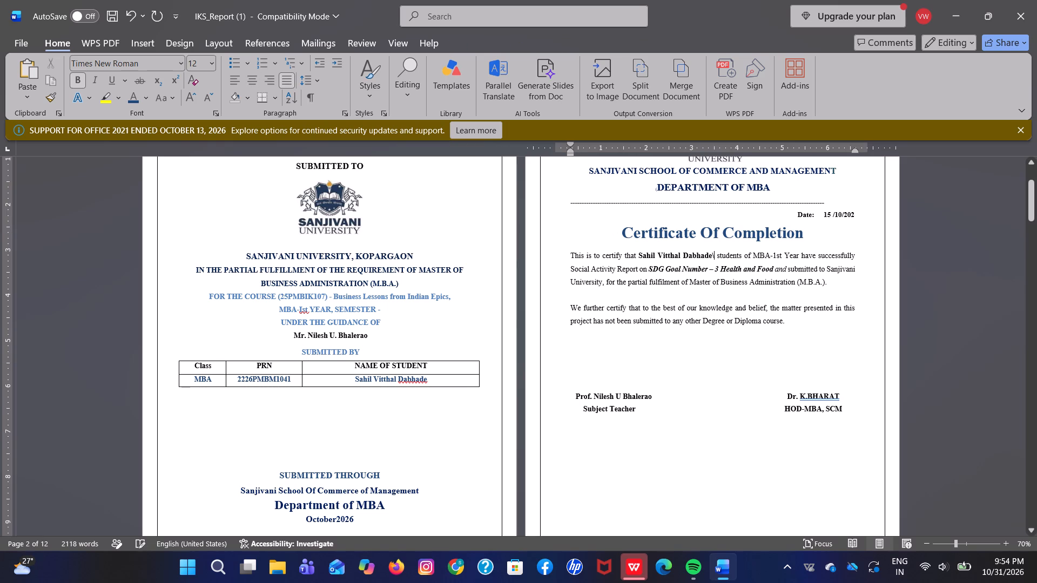
key(BackSpace)
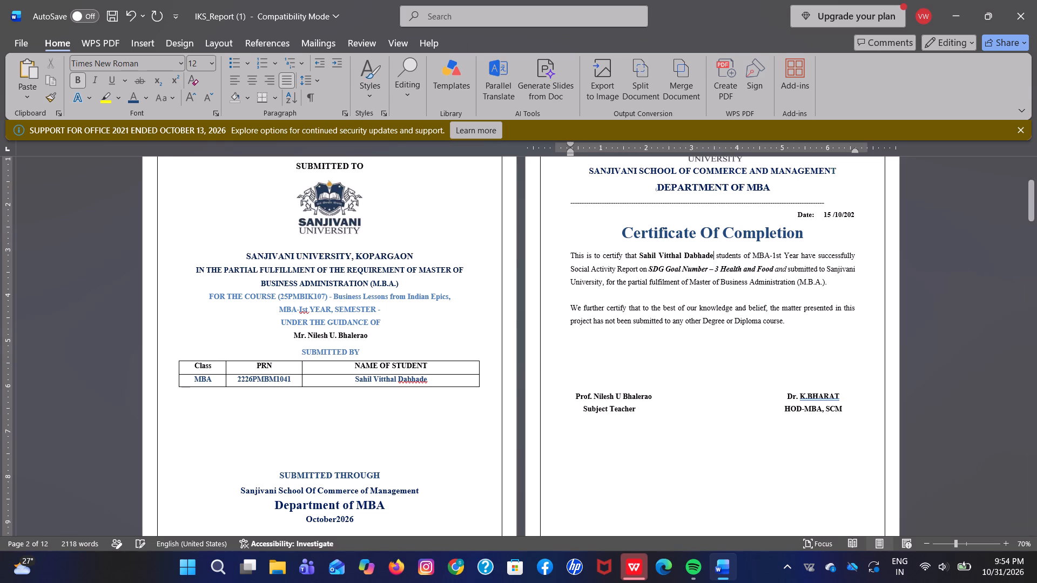
Review the report from the certificate page through the acknowledgement, executive summary, index and Chapters 1 to 3, returning to the title page.
scroll(726, 268, down, 3)
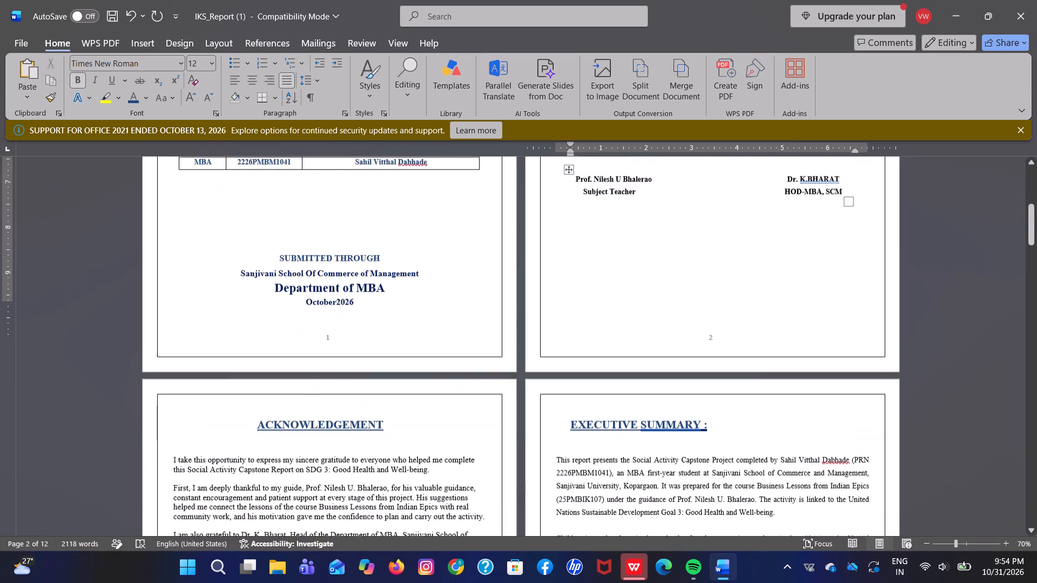
scroll(738, 237, down, 3)
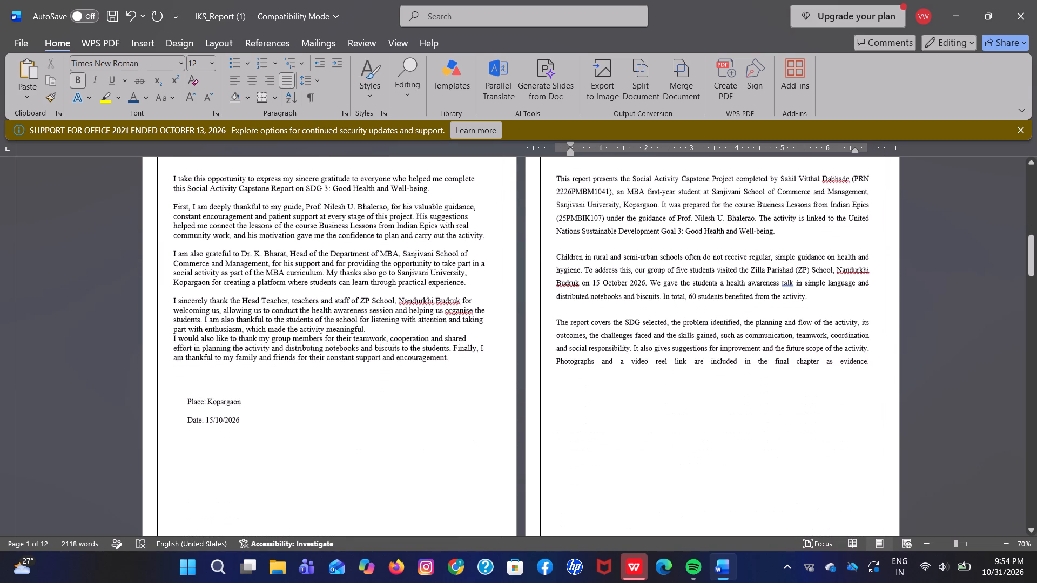
scroll(738, 237, down, 5)
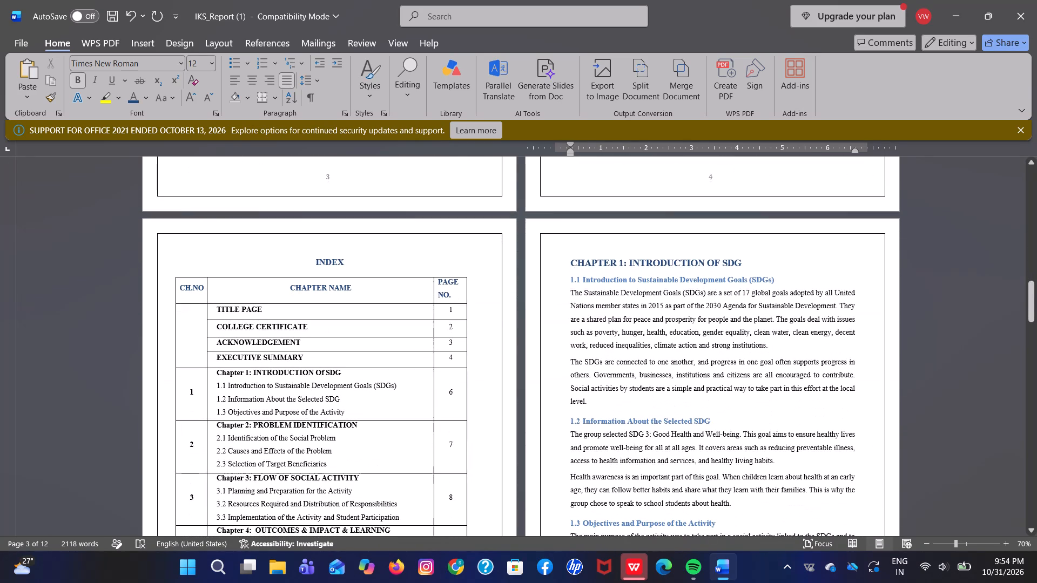
scroll(738, 237, up, 5)
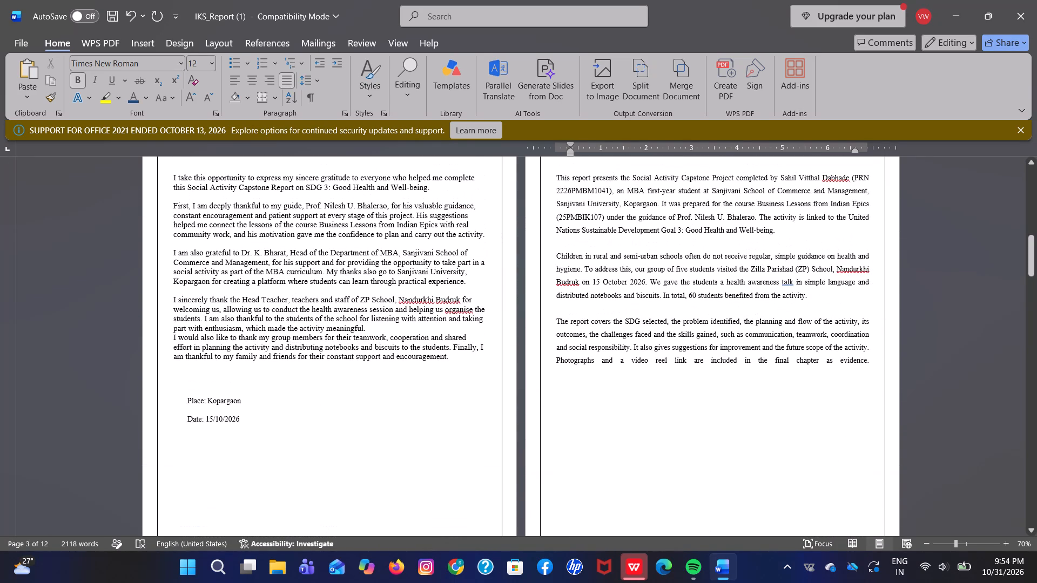
scroll(726, 230, down, 3)
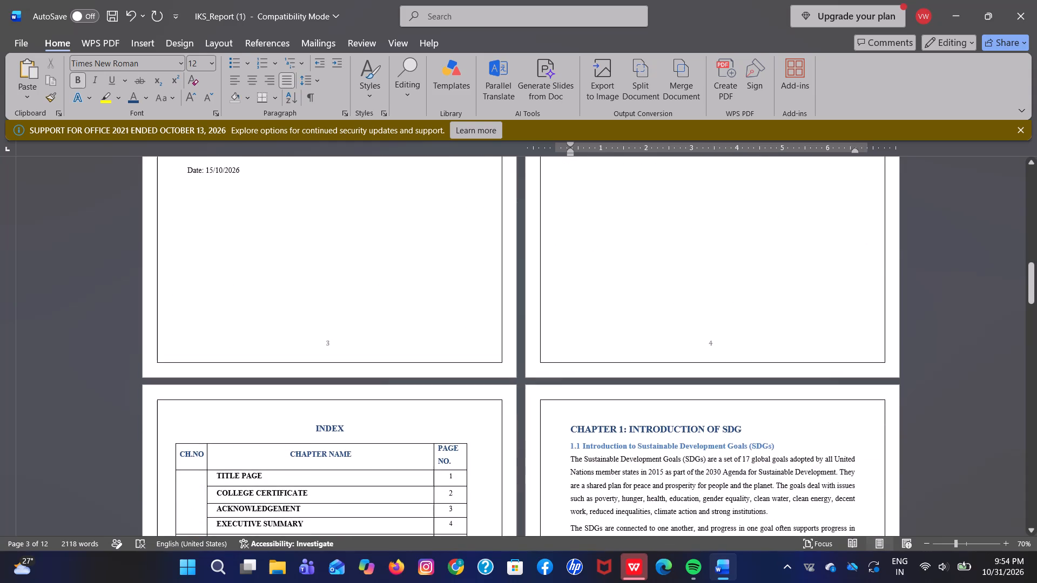
scroll(724, 226, down, 11)
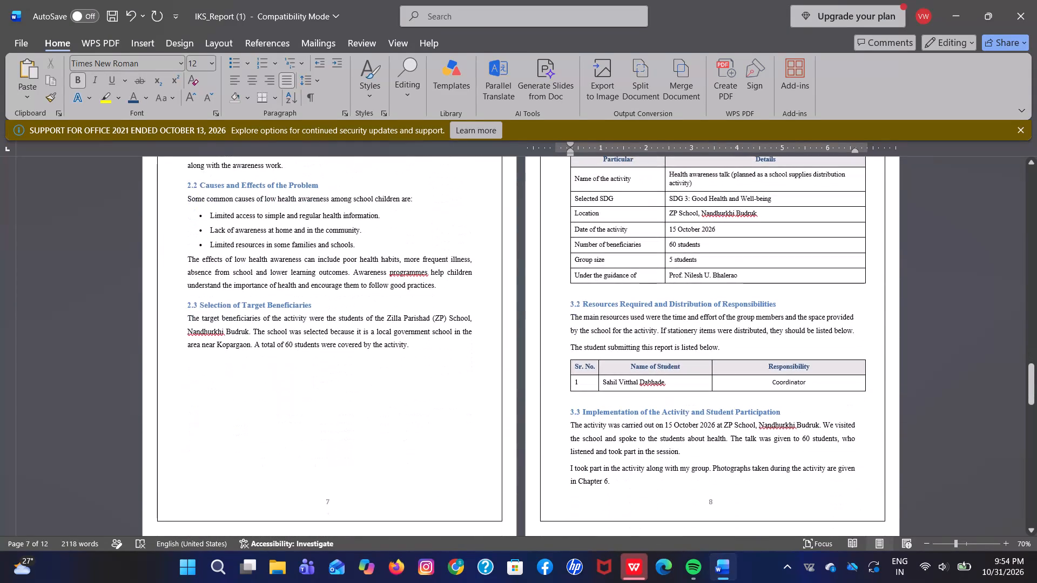
scroll(728, 215, up, 17)
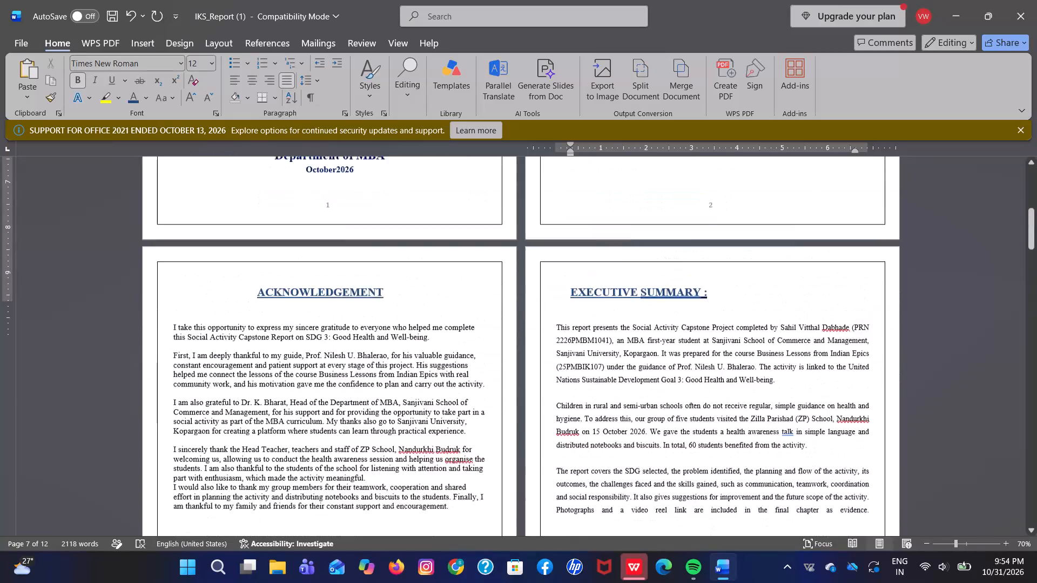
scroll(736, 229, up, 10)
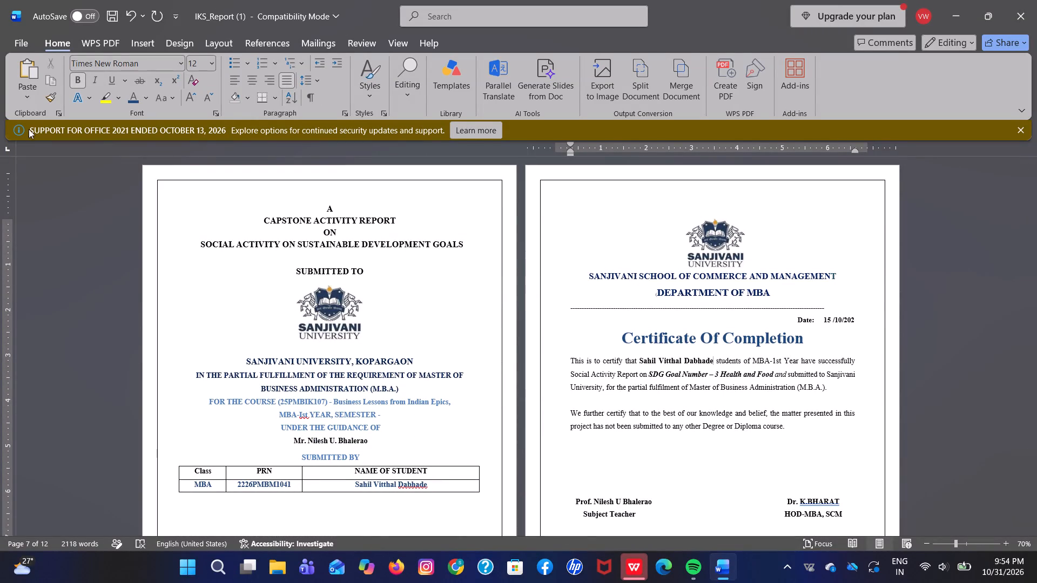
Save the corrected IKS_Report (1) document.
click(24, 32)
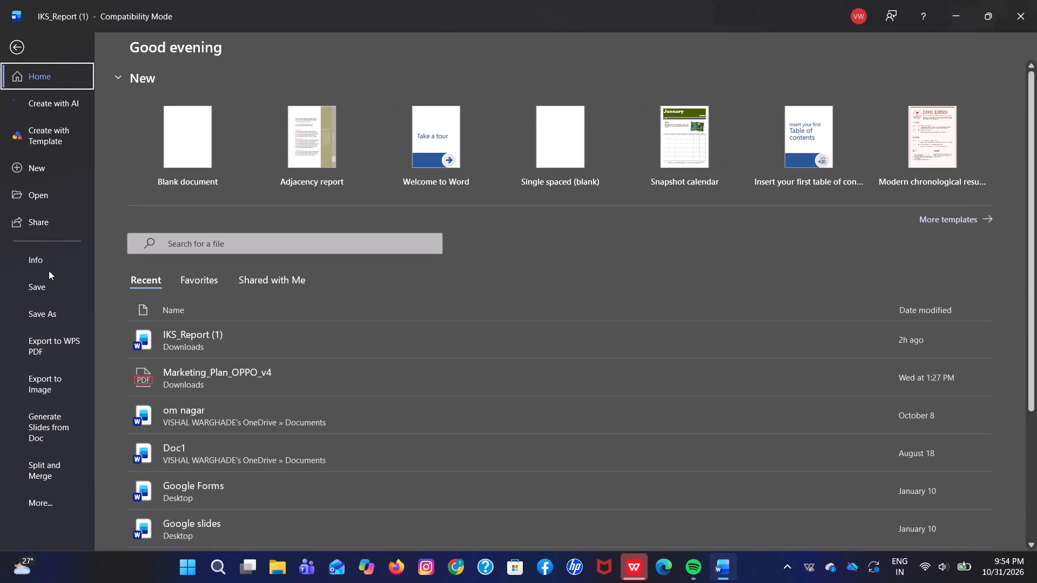
click(38, 287)
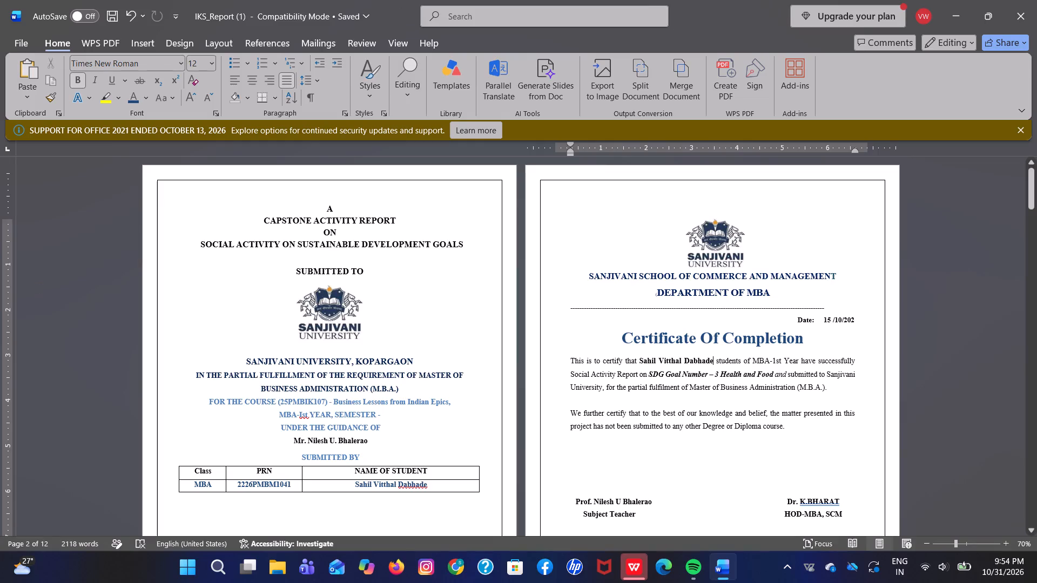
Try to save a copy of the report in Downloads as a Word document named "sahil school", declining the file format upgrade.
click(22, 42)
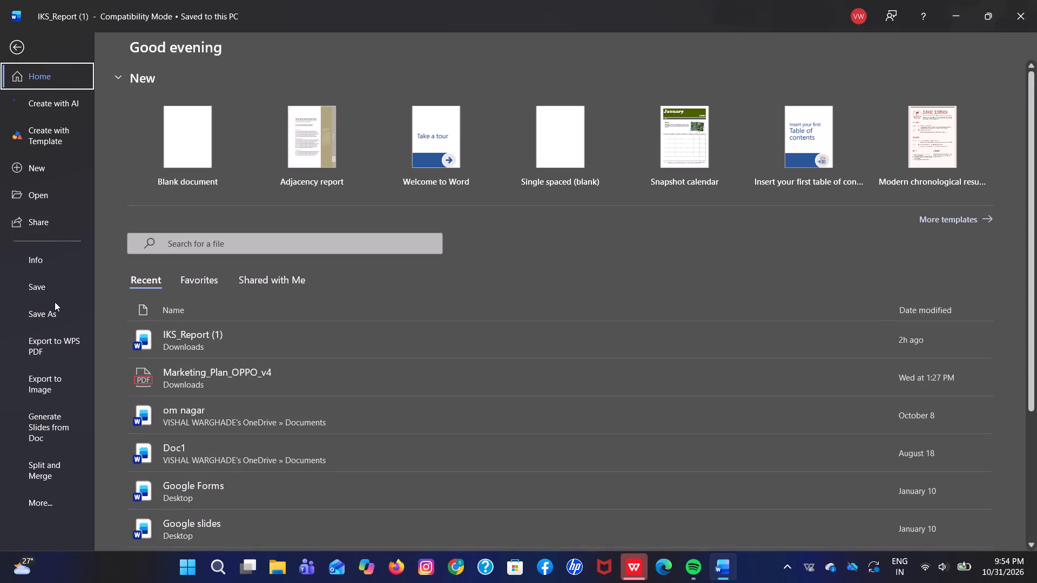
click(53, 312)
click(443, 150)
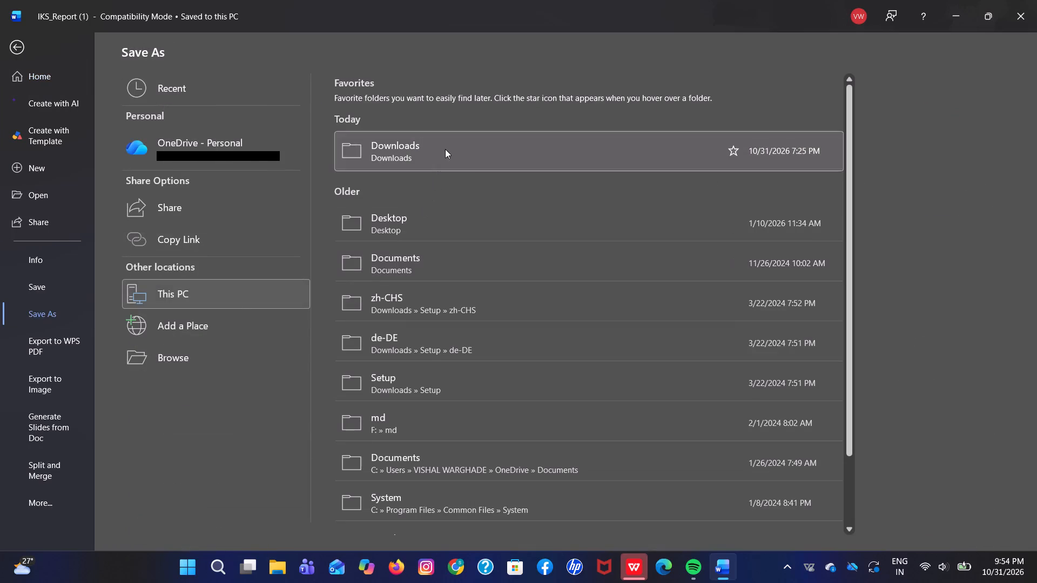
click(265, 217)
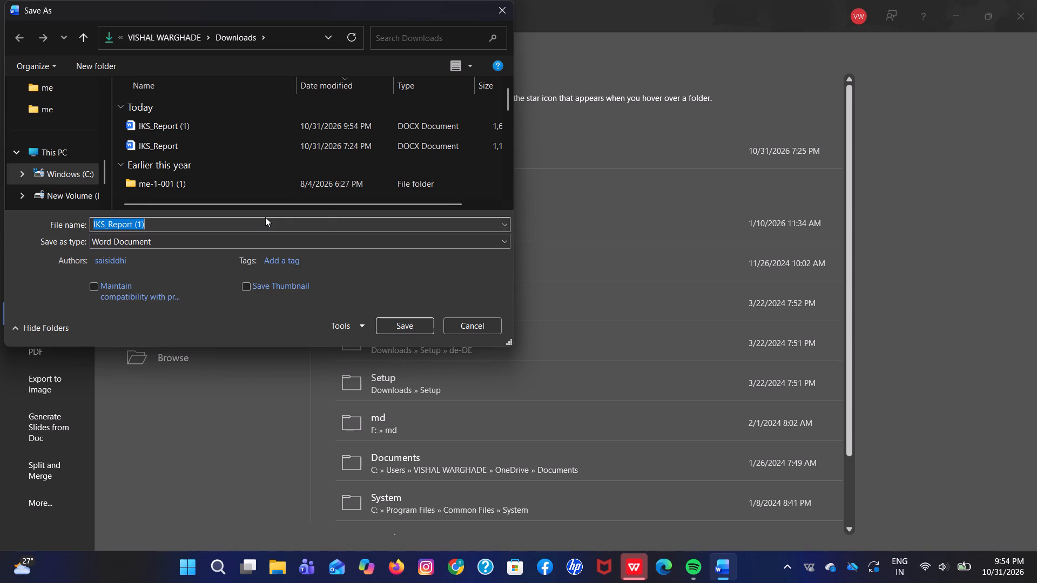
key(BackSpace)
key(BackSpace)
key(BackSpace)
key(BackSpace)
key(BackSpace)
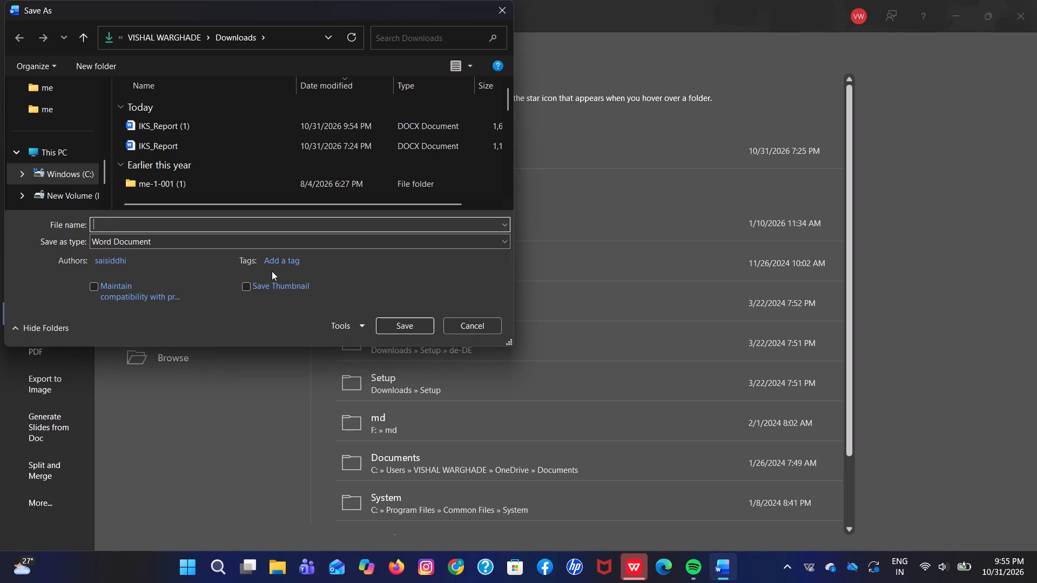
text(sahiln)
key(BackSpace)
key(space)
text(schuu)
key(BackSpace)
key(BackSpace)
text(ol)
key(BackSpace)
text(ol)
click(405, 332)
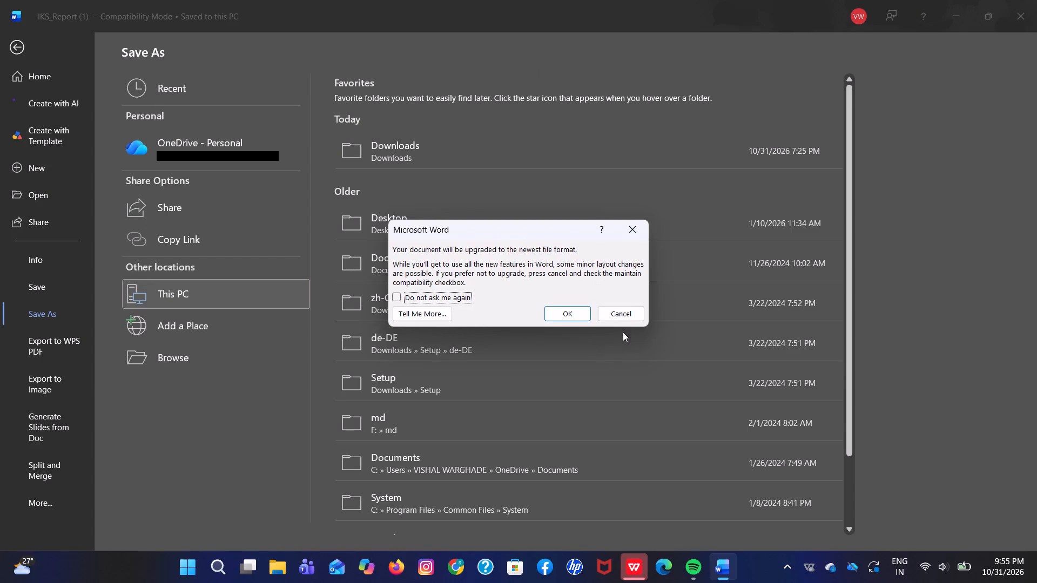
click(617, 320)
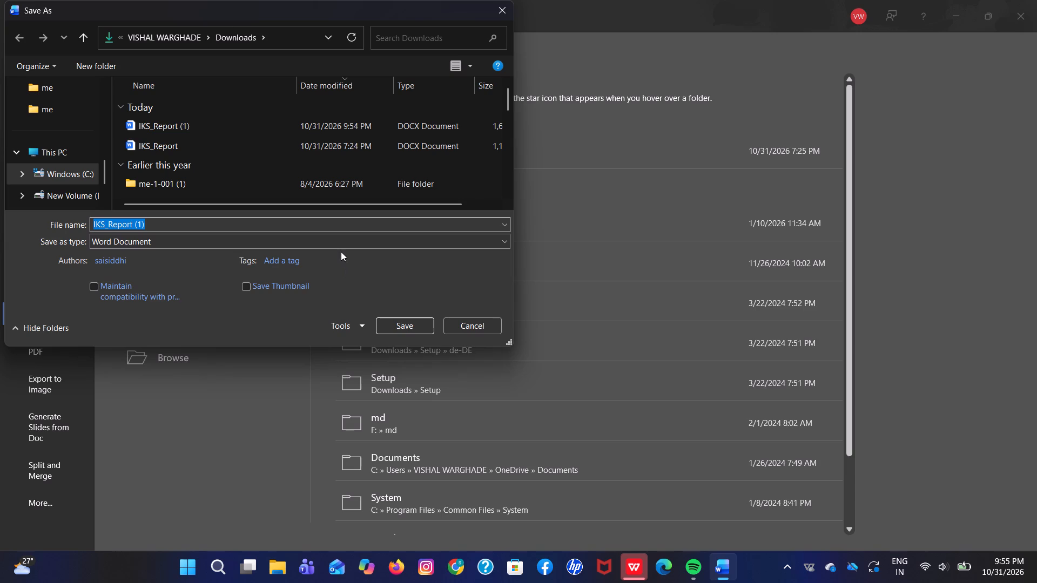
Save the report in Downloads as a PDF named with the student's first name and surname in lowercase, without opening it after publishing.
click(339, 246)
drag(324, 322, 288, 321)
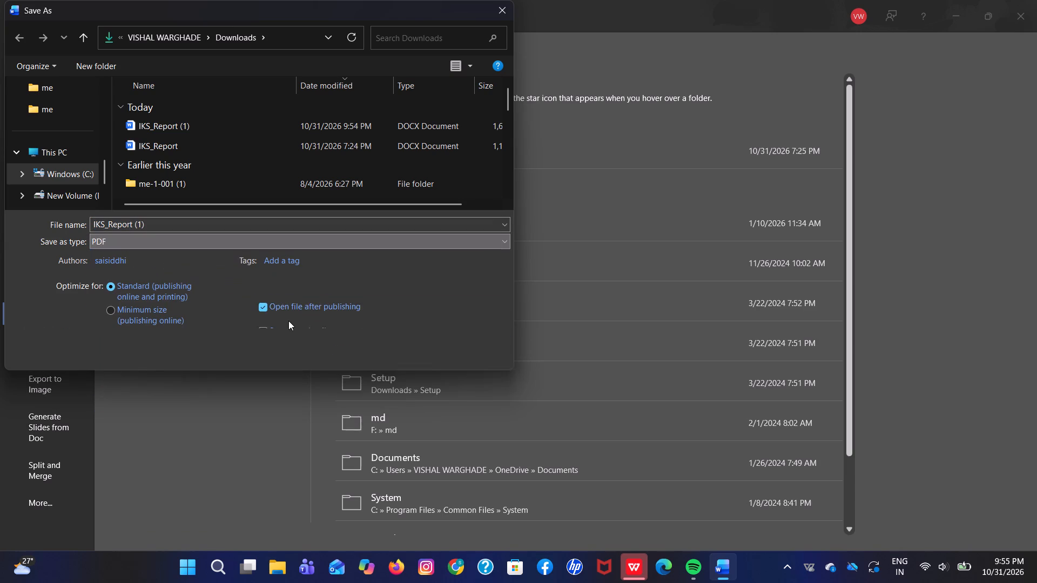
click(288, 321)
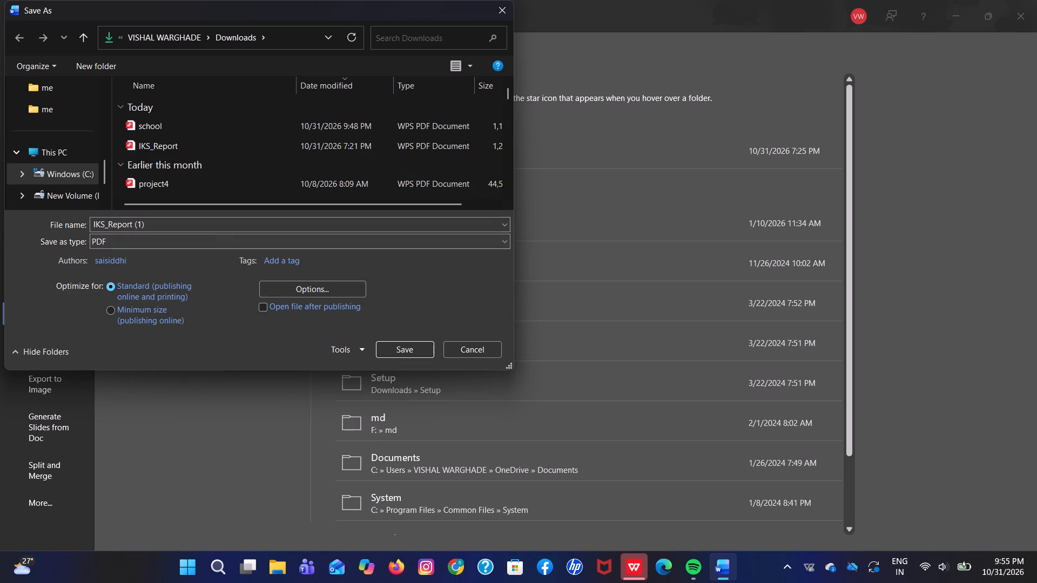
click(209, 222)
key(BackSpace)
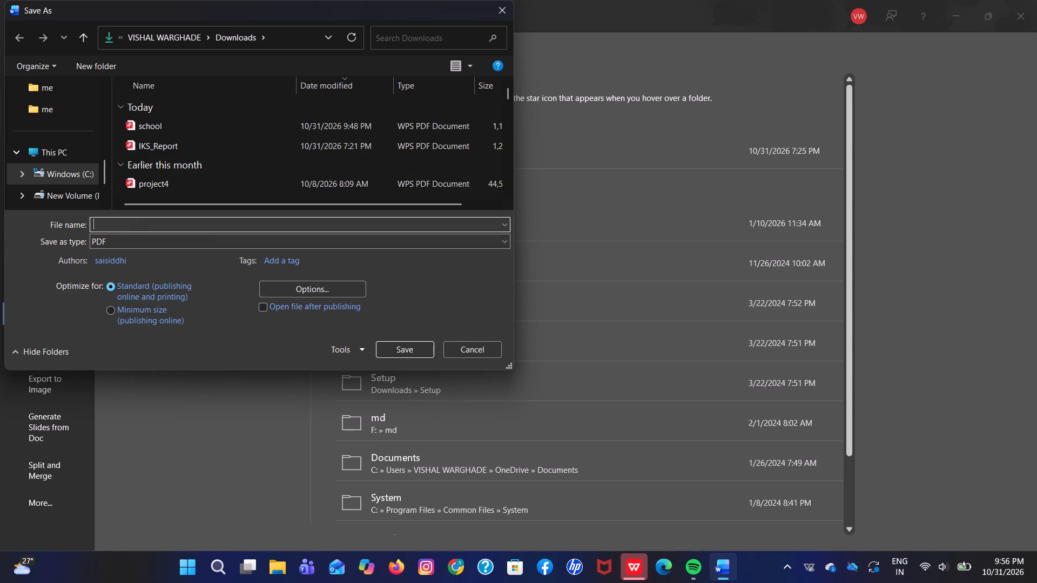
key(BackSpace)
key(BackSpace)
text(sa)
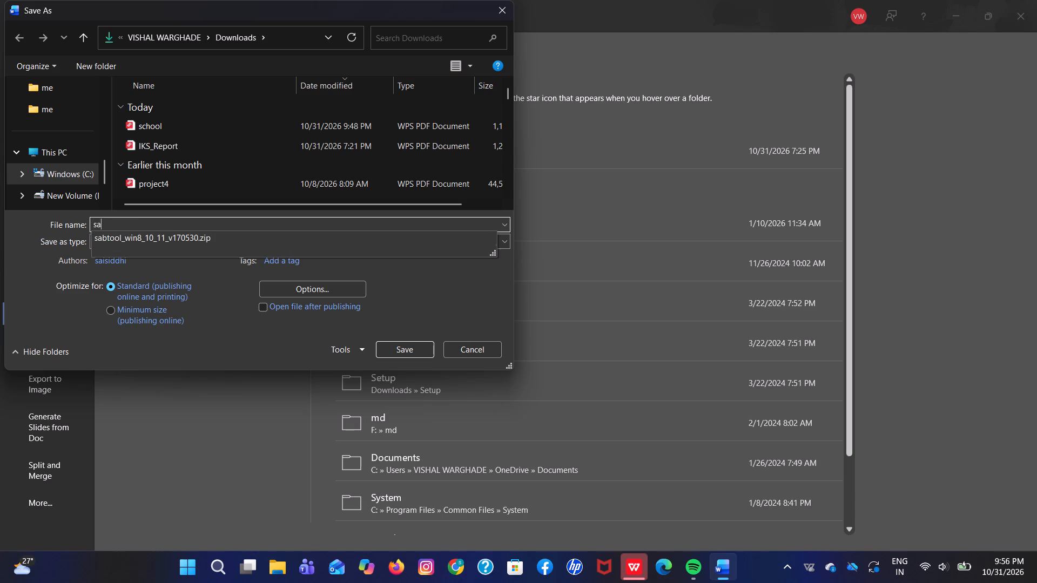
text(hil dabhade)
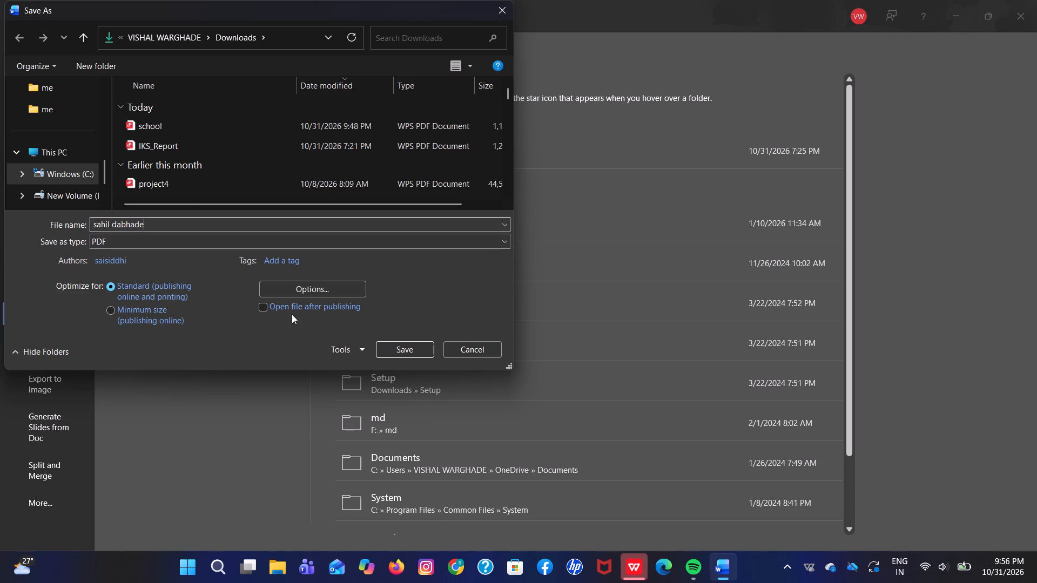
click(388, 342)
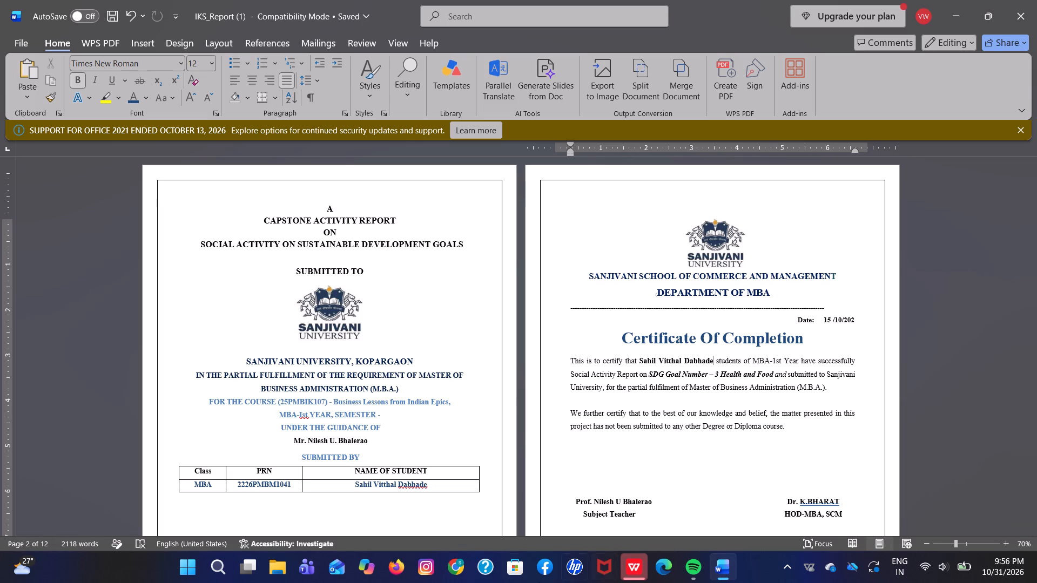
Search Windows for "w" to find the WhatsApp app.
scroll(420, 558, up, 1)
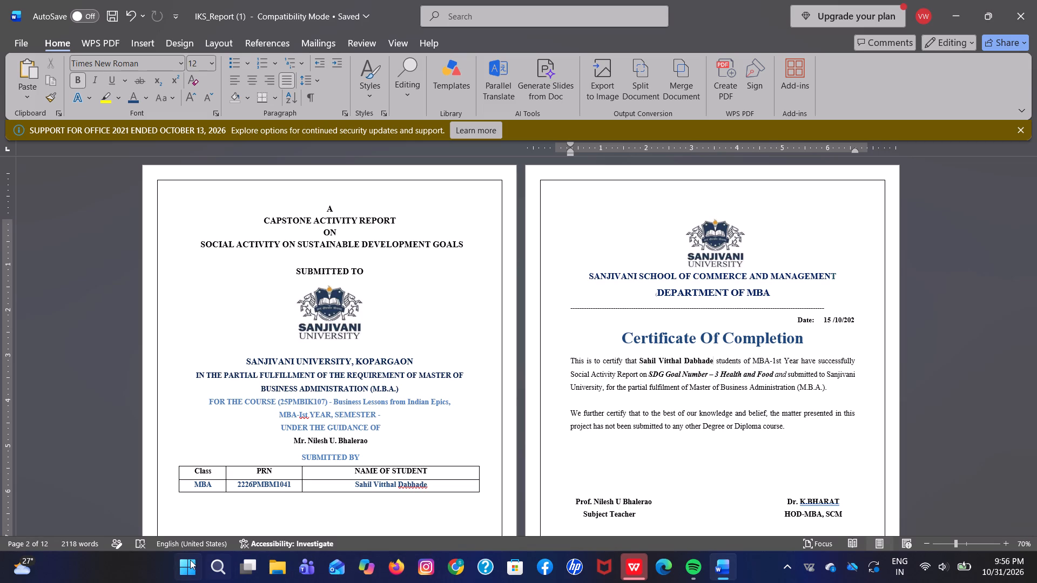
click(190, 560)
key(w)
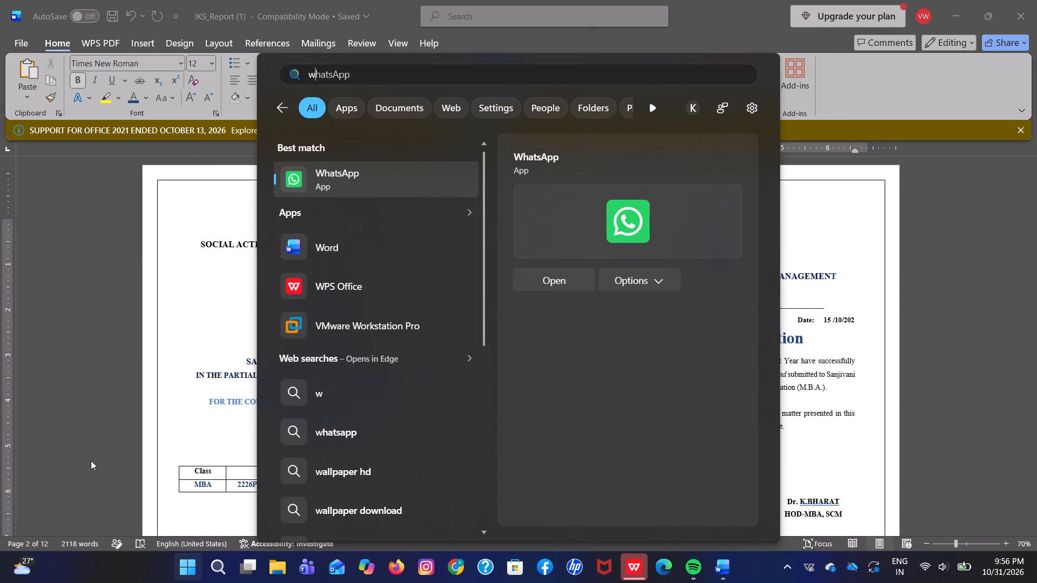
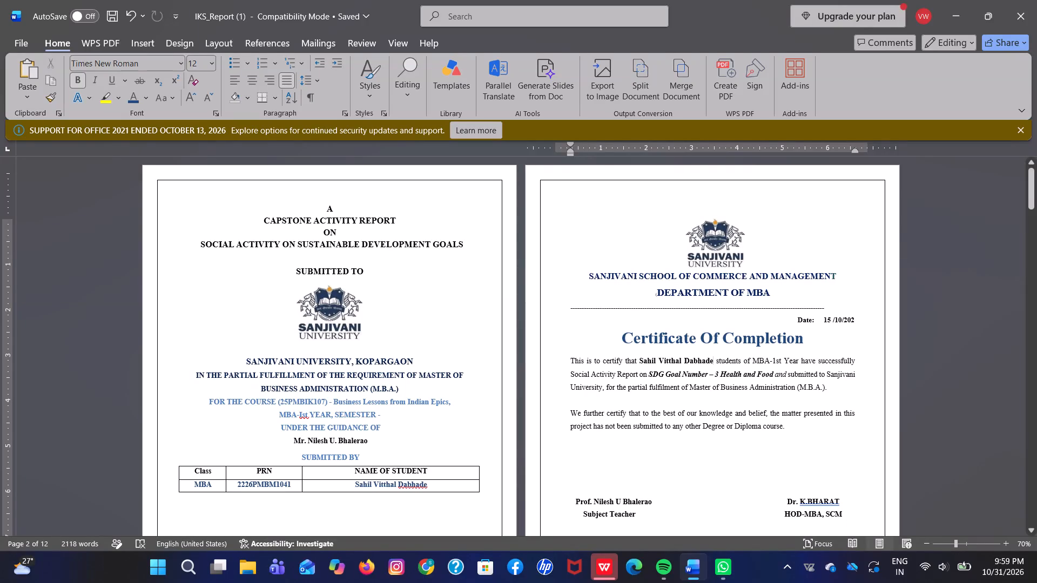
Insert five line breaks after the student's name in the cover page table.
click(426, 482)
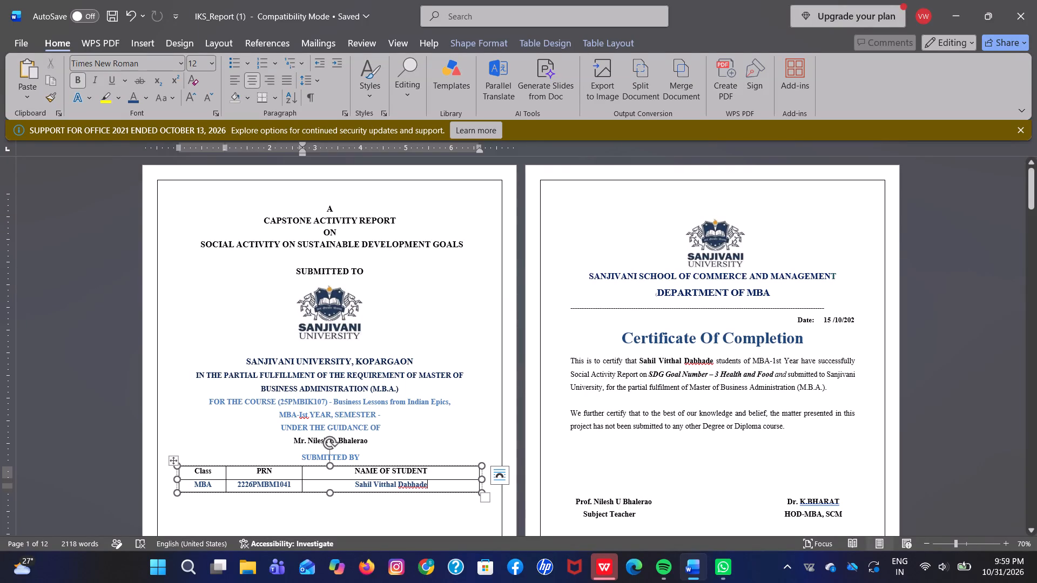
key(Return)
key(Return)
key(Return)
key(Return)
key(Return)
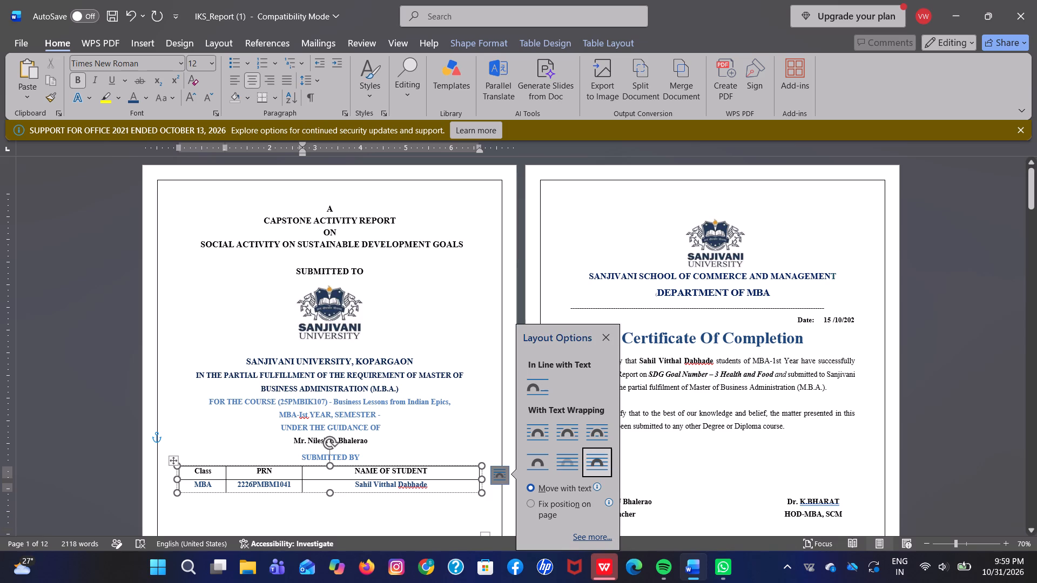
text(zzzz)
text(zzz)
click(480, 500)
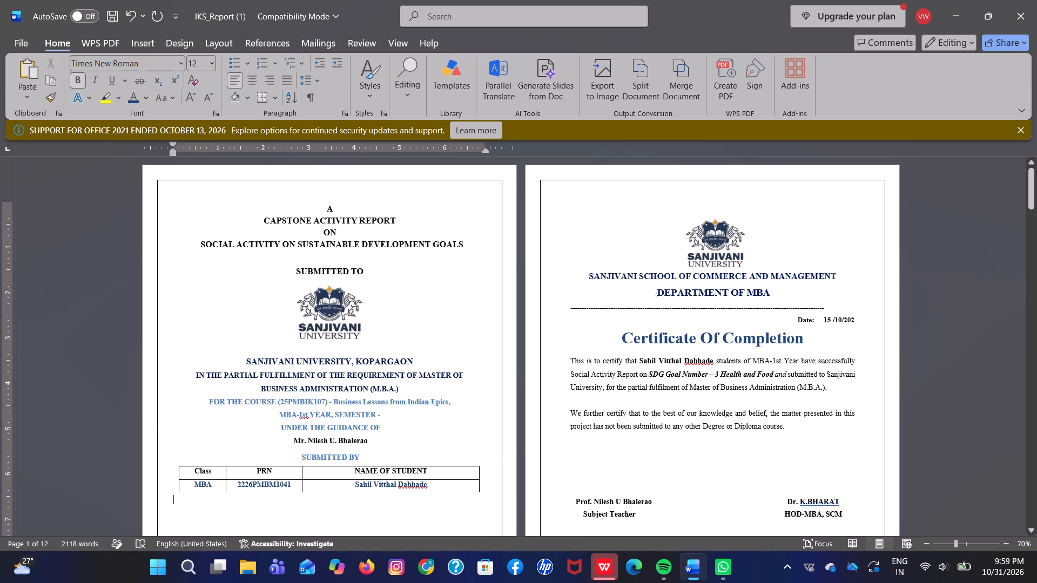
Delete the student's full name from the NAME OF STUDENT cell in the cover page table.
scroll(461, 426, down, 1)
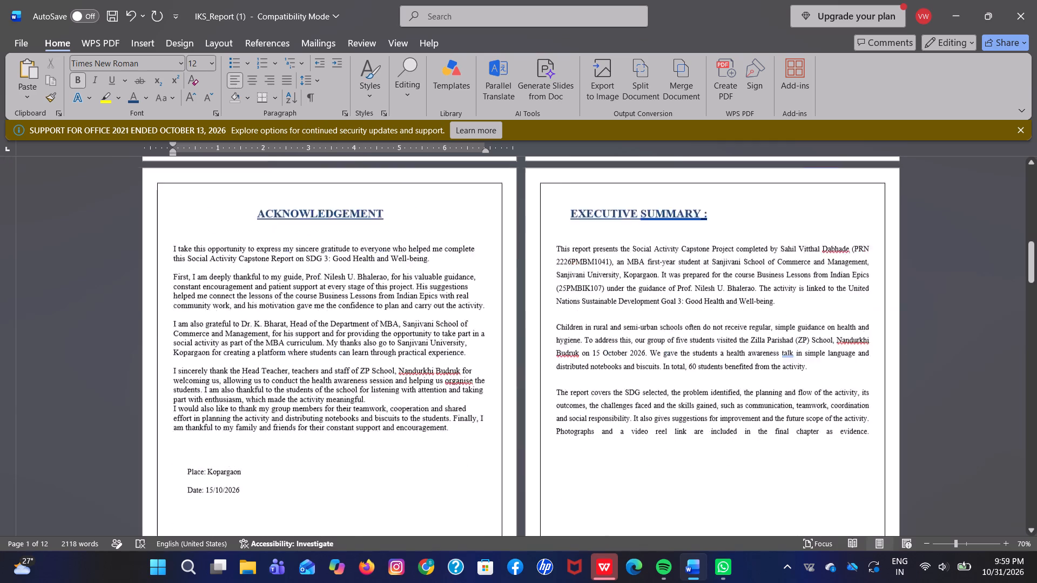
scroll(461, 426, down, 1)
scroll(434, 397, up, 7)
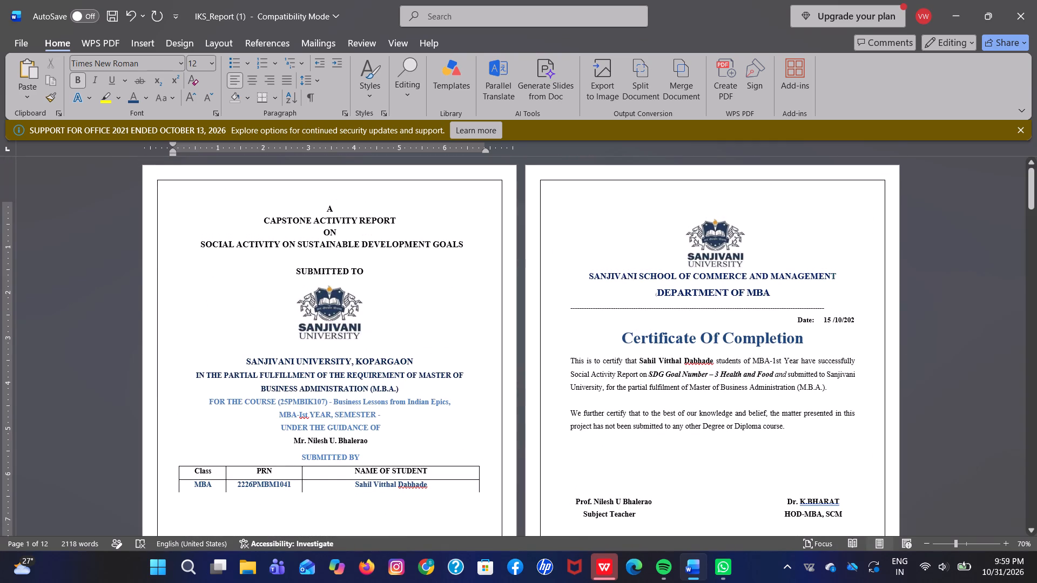
click(434, 491)
scroll(434, 491, down, 1)
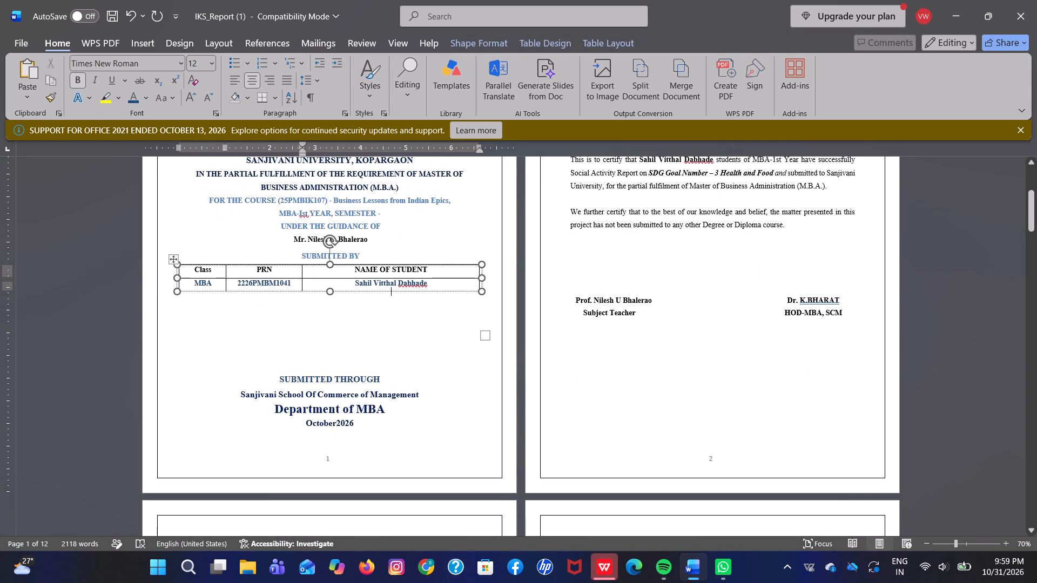
click(432, 283)
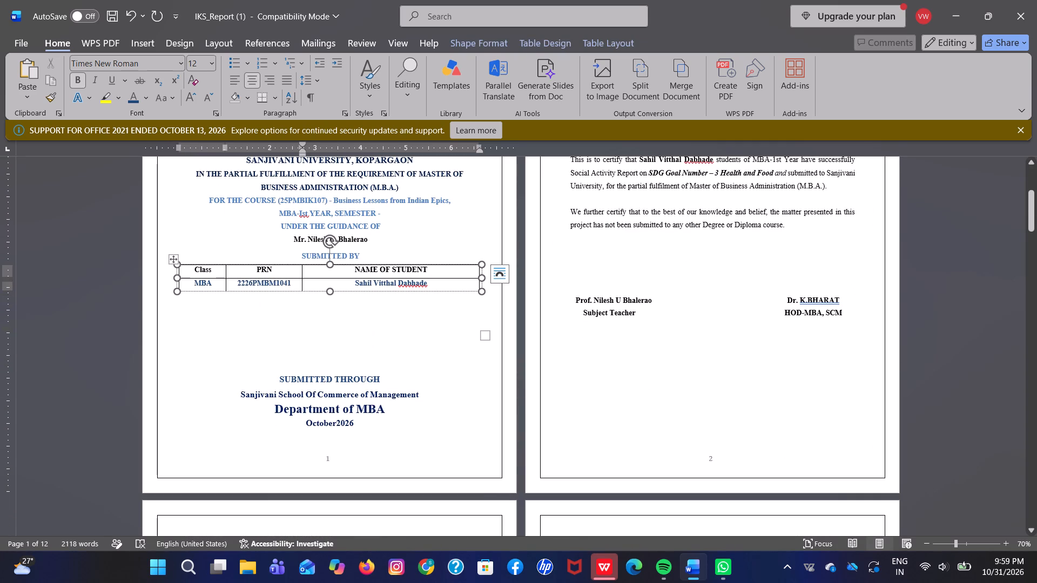
key(BackSpace)
key(BackSpace)
key(BackSpace)
key(BackSpace)
key(BackSpace)
key(BackSpace)
key(BackSpace)
key(BackSpace)
key(BackSpace)
key(BackSpace)
key(BackSpace)
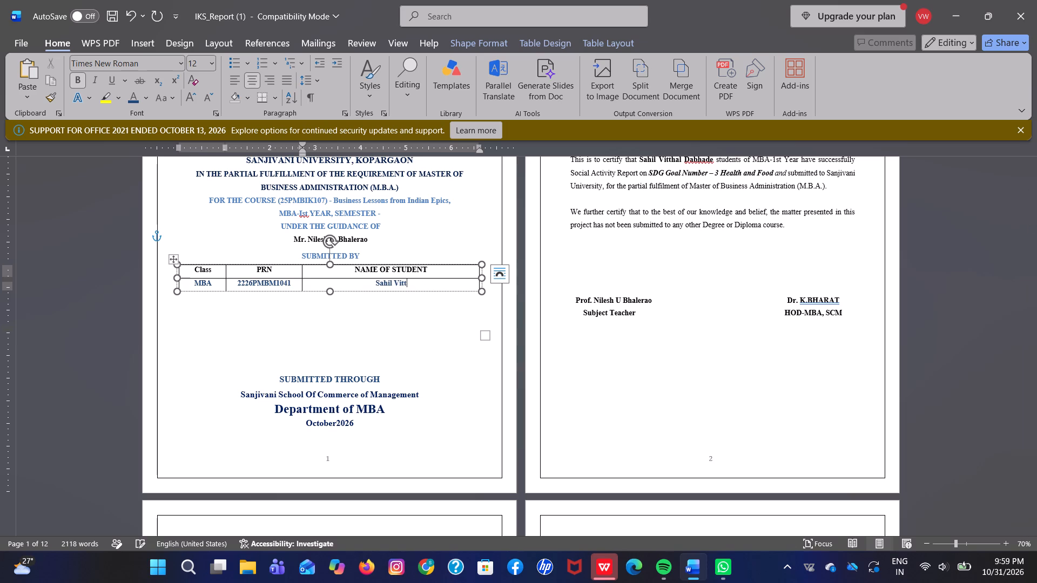
key(BackSpace)
key(BackSpace)
key(BackSpace)
key(BackSpace)
key(BackSpace)
key(BackSpace)
key(BackSpace)
key(BackSpace)
key(BackSpace)
key(BackSpace)
Enter the new student's first name, middle name and surname, each capitalised, in the empty NAME OF STUDENT cell.
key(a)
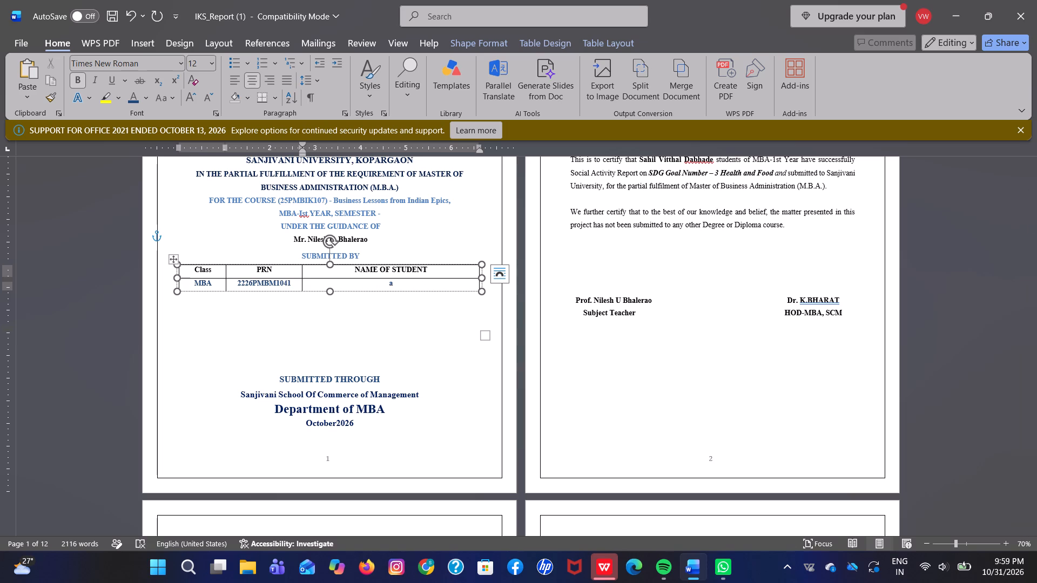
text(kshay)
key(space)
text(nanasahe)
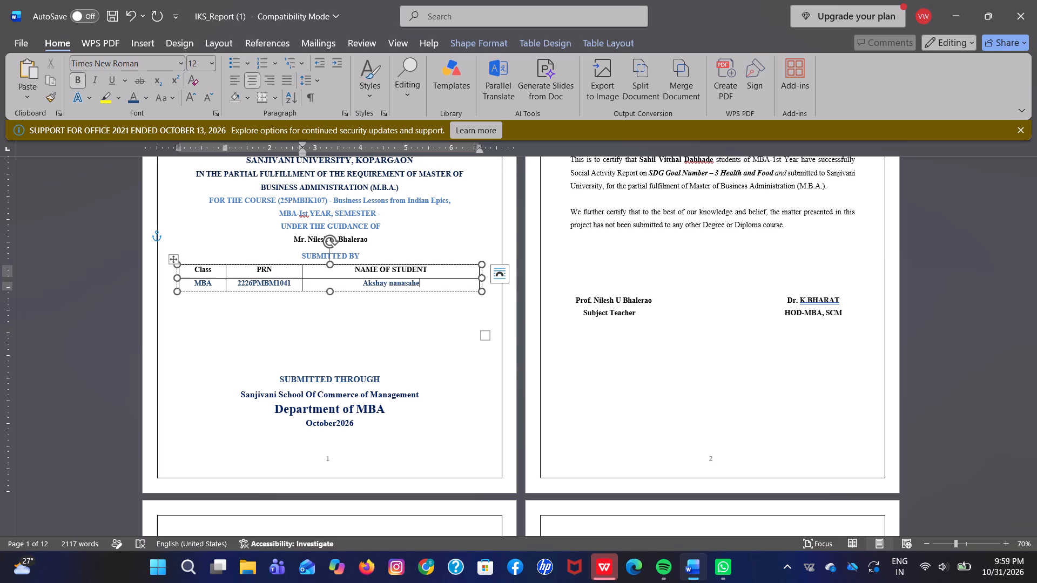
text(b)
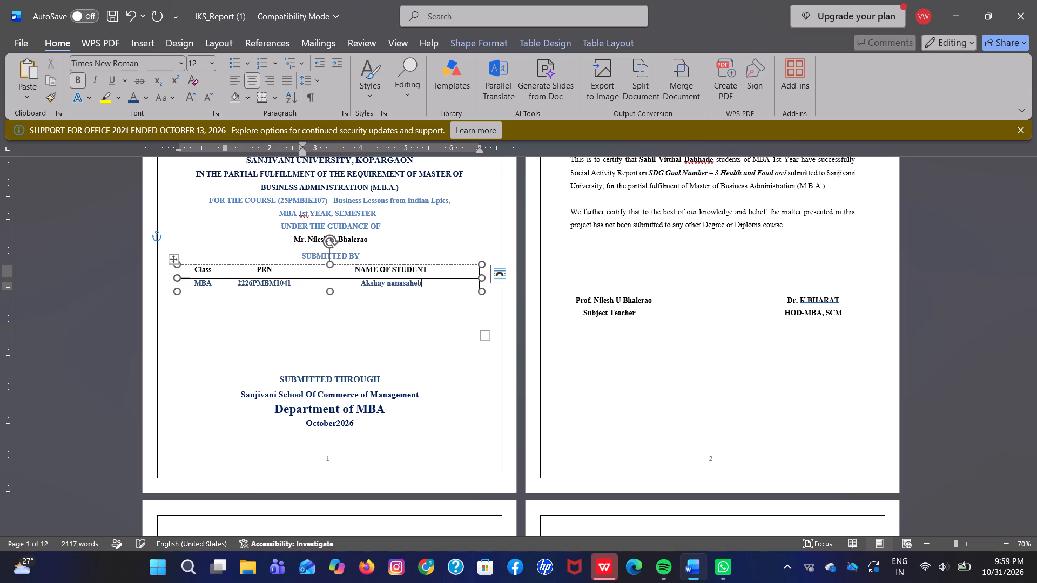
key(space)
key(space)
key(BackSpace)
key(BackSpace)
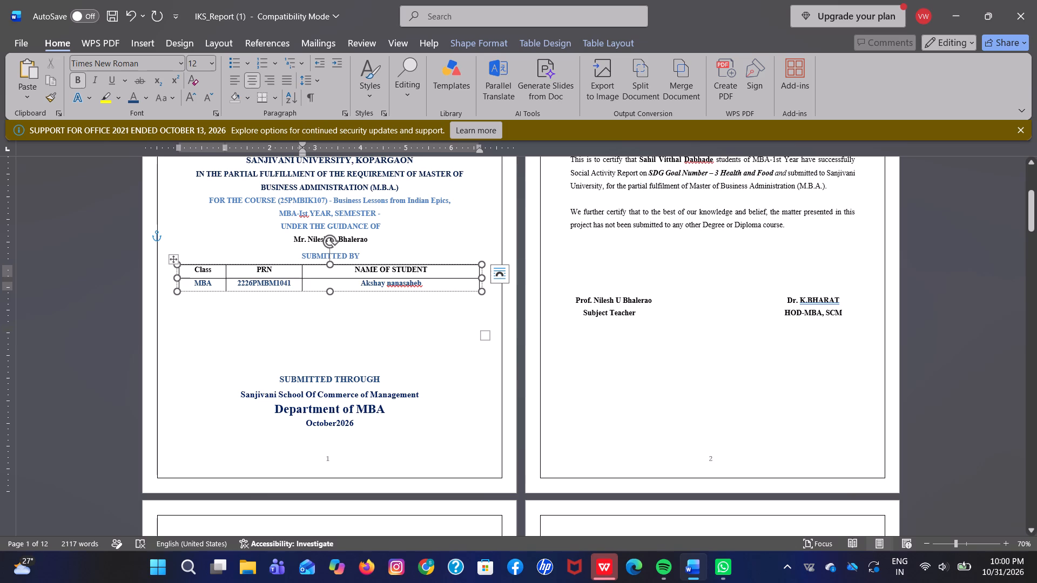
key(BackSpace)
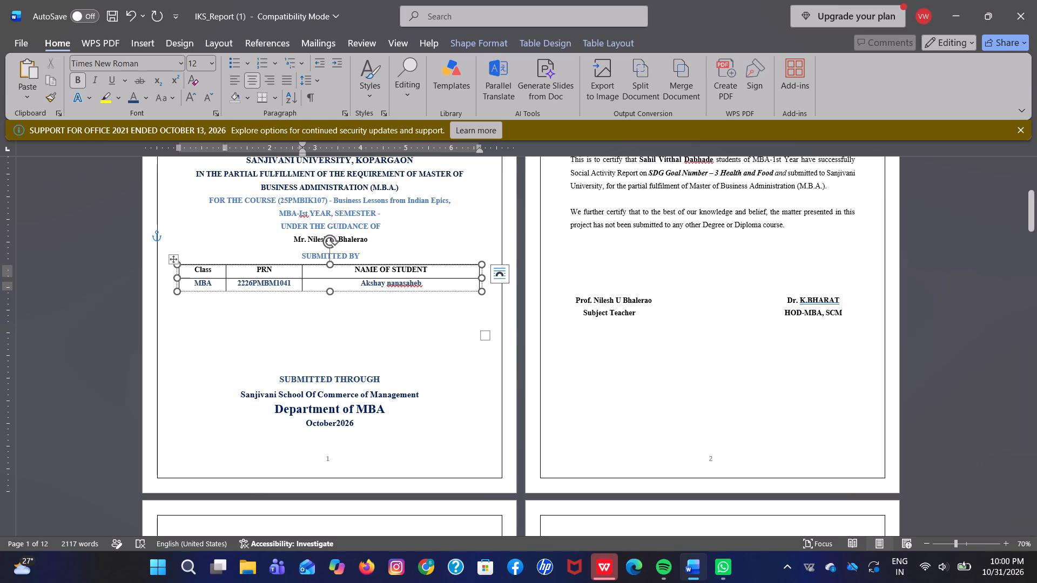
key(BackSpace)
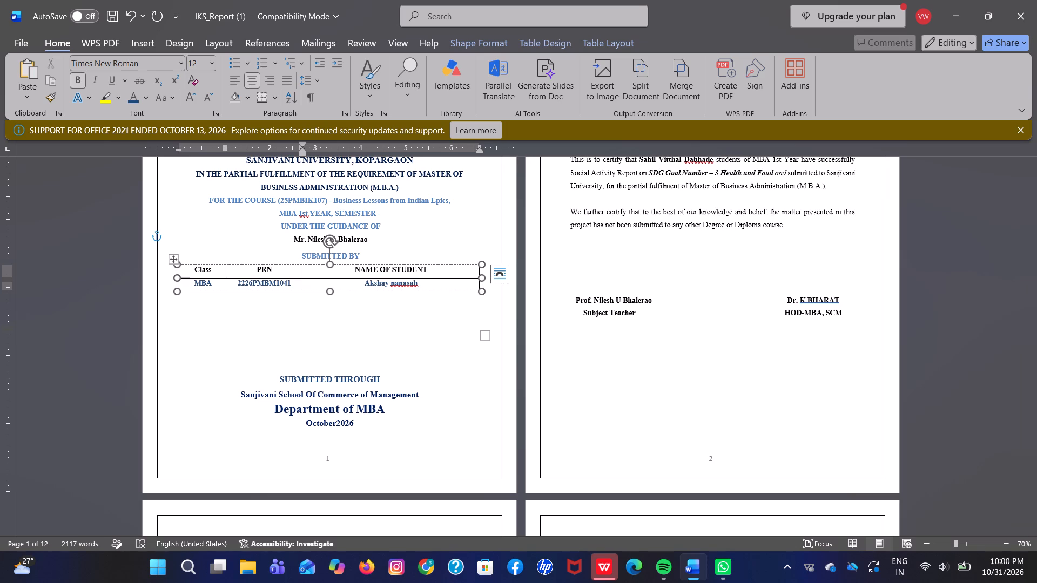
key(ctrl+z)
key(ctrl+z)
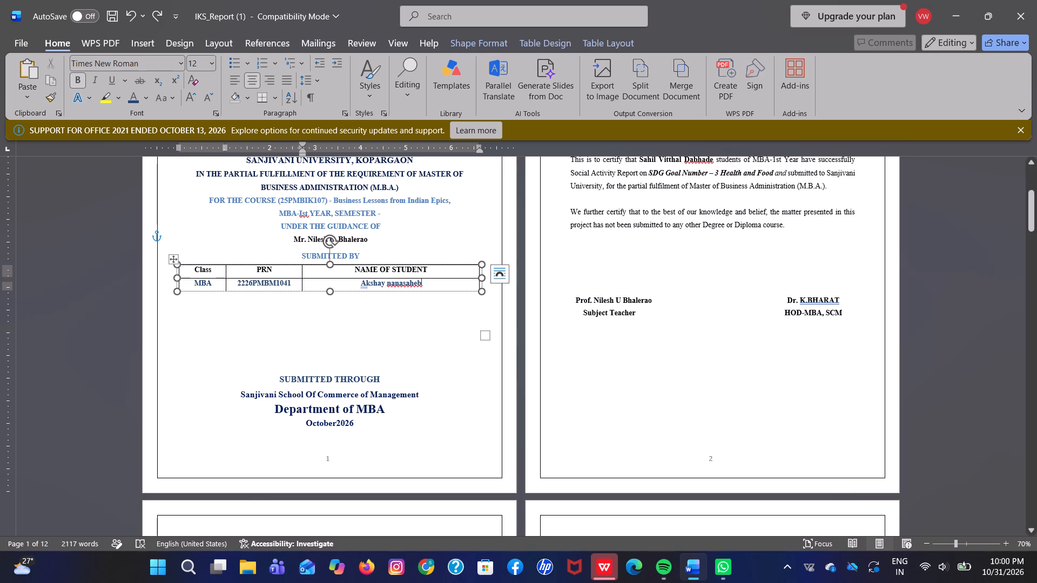
click(389, 282)
key(BackSpace)
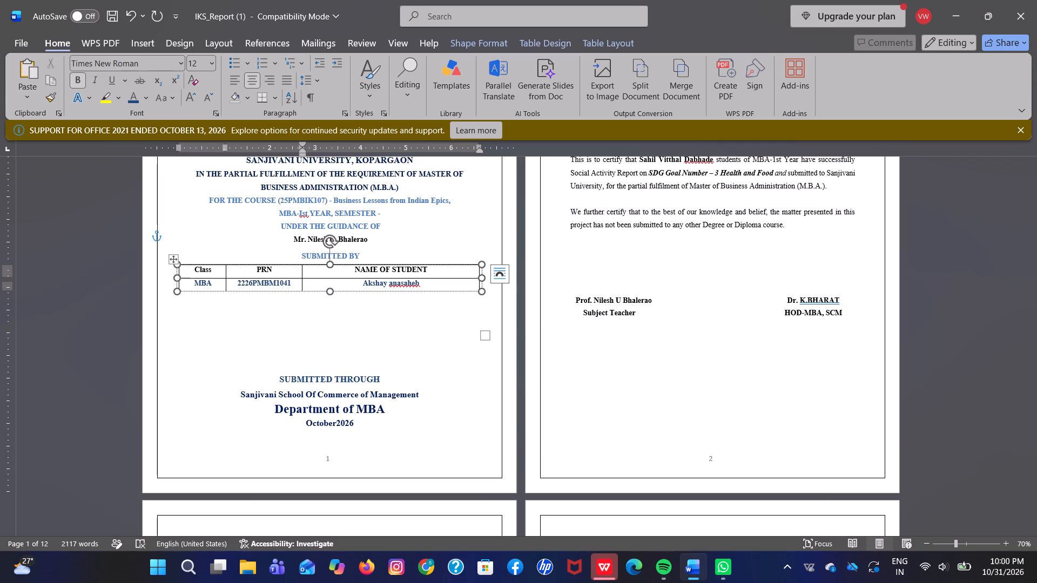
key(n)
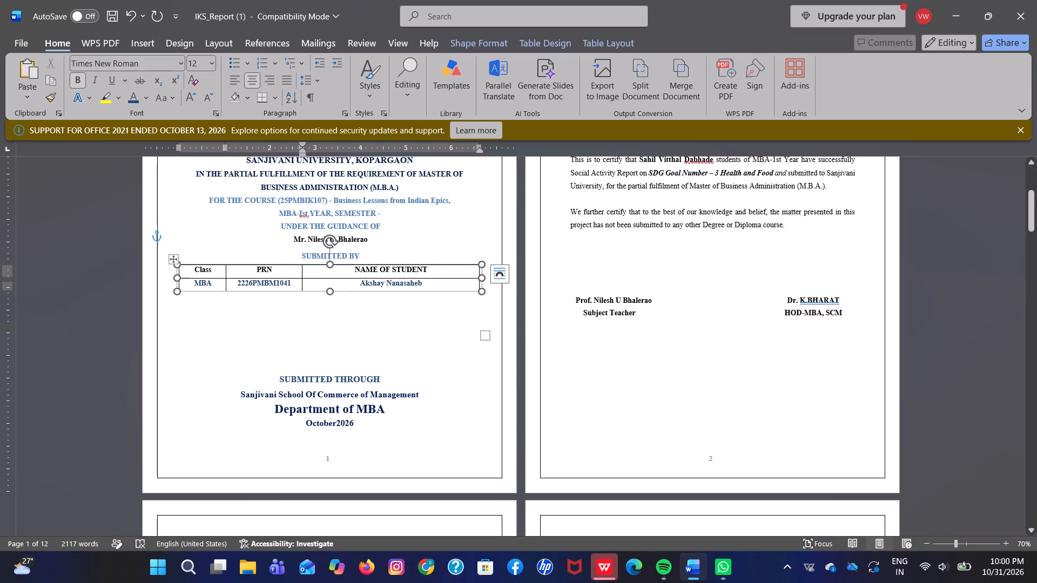
click(427, 284)
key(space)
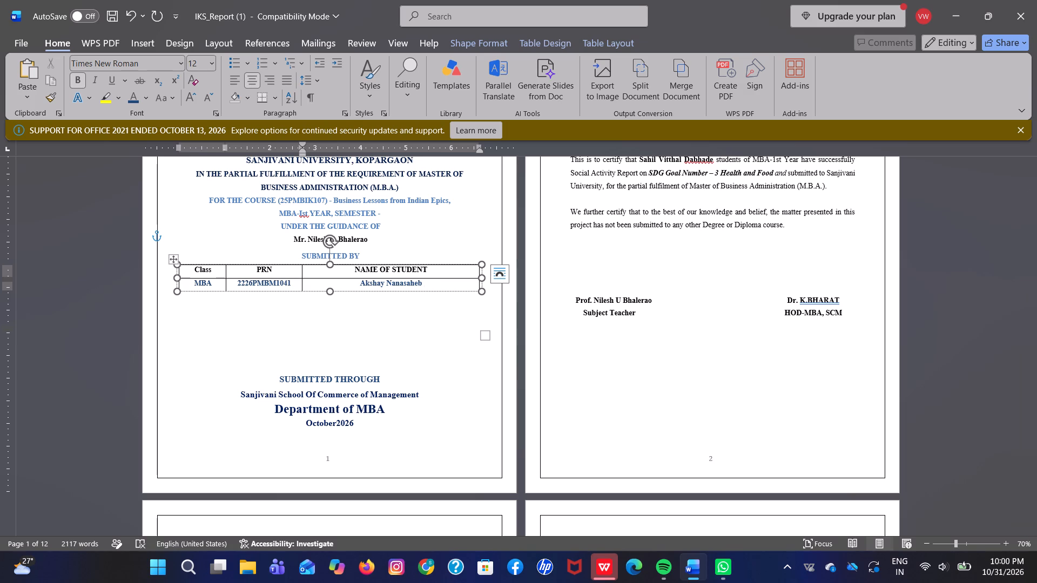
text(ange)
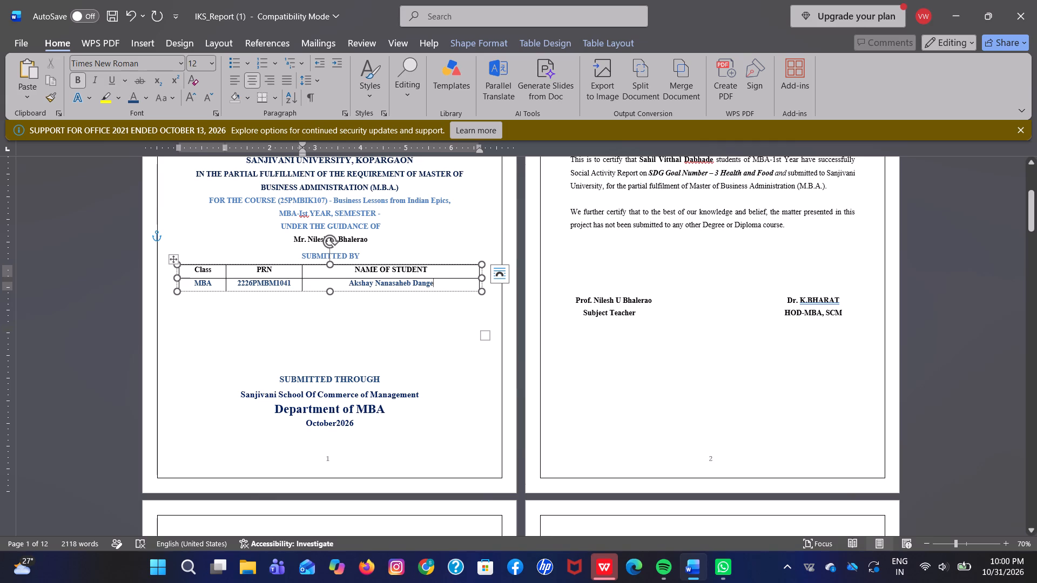
click(418, 312)
Delete the previous student's full name from the first sentence of the Certificate Of Completion.
scroll(418, 312, up, 1)
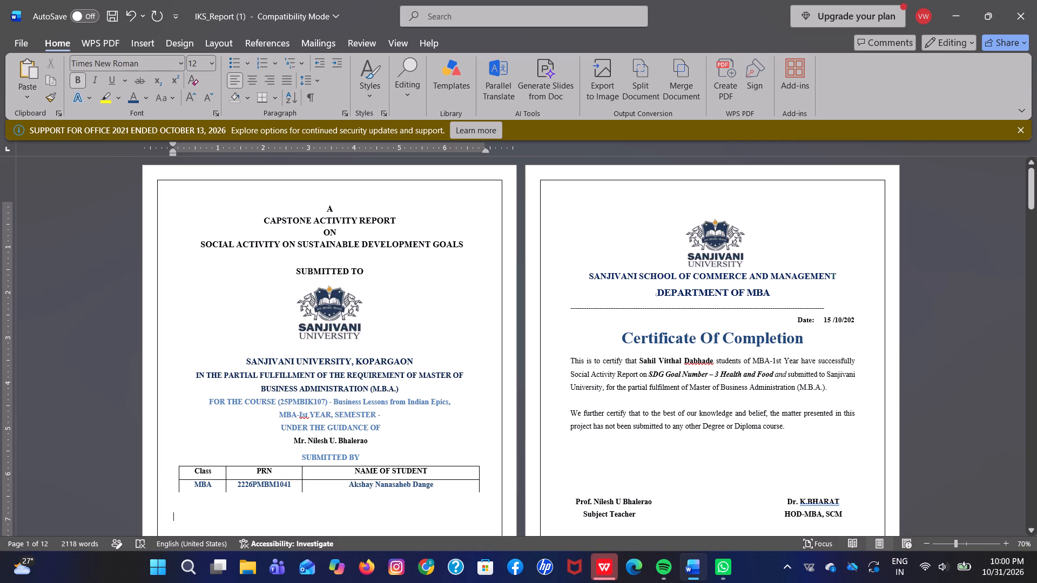
drag(639, 360, 650, 361)
drag(650, 361, 703, 354)
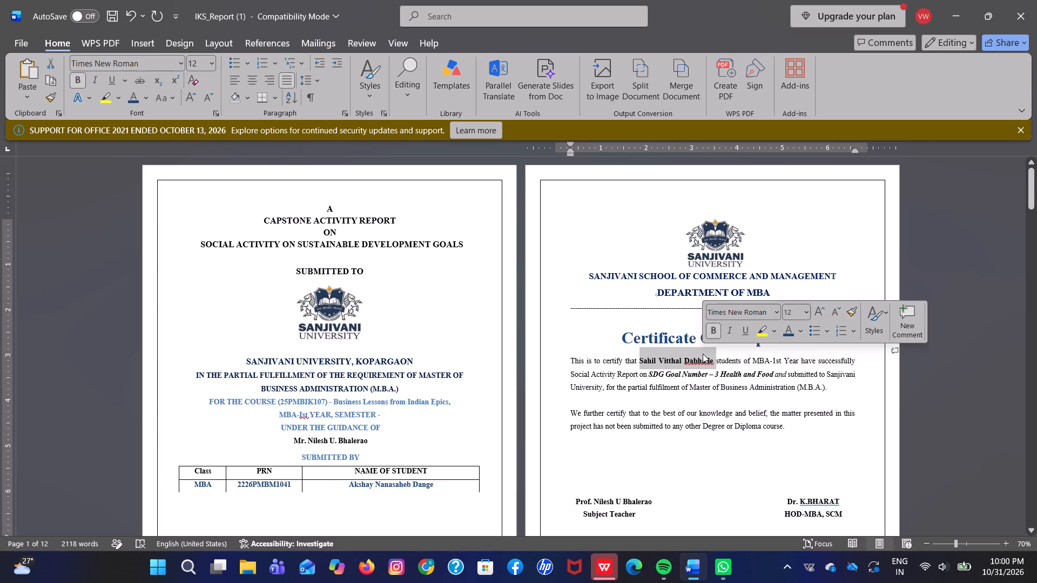
key(BackSpace)
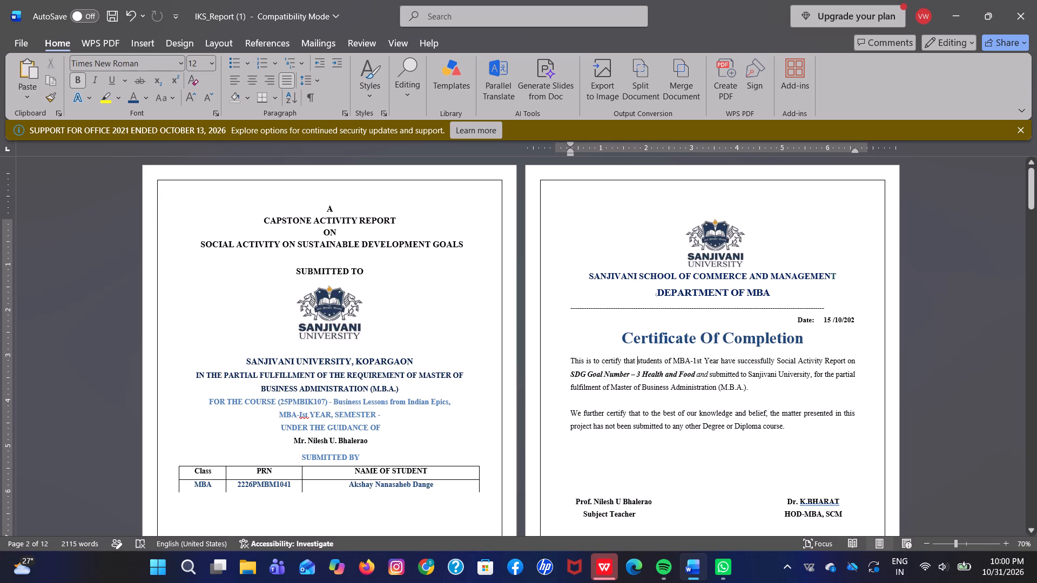
Copy the new student's full name from the cover page table.
scroll(420, 495, down, 1)
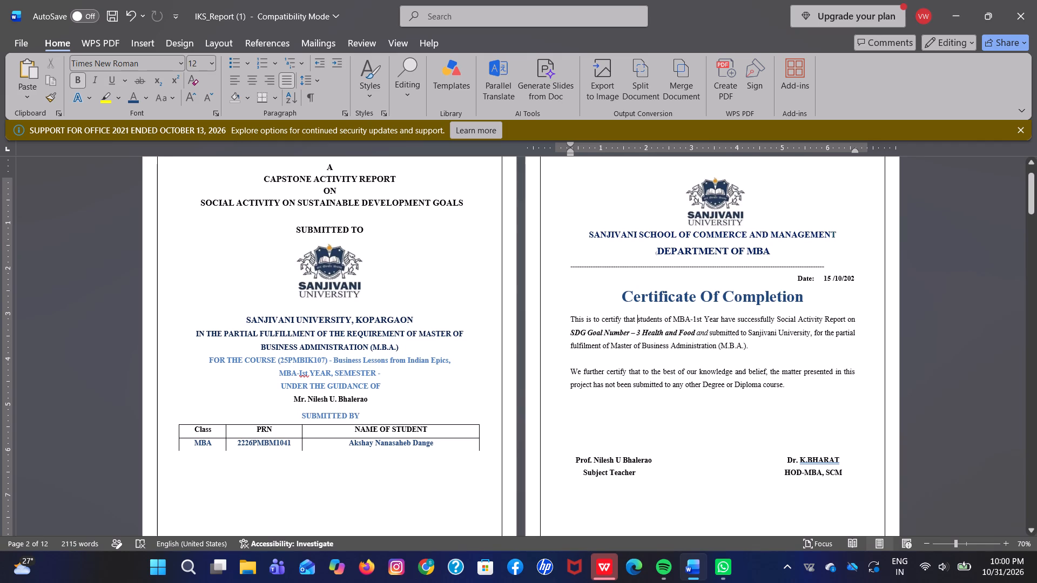
drag(351, 442, 356, 442)
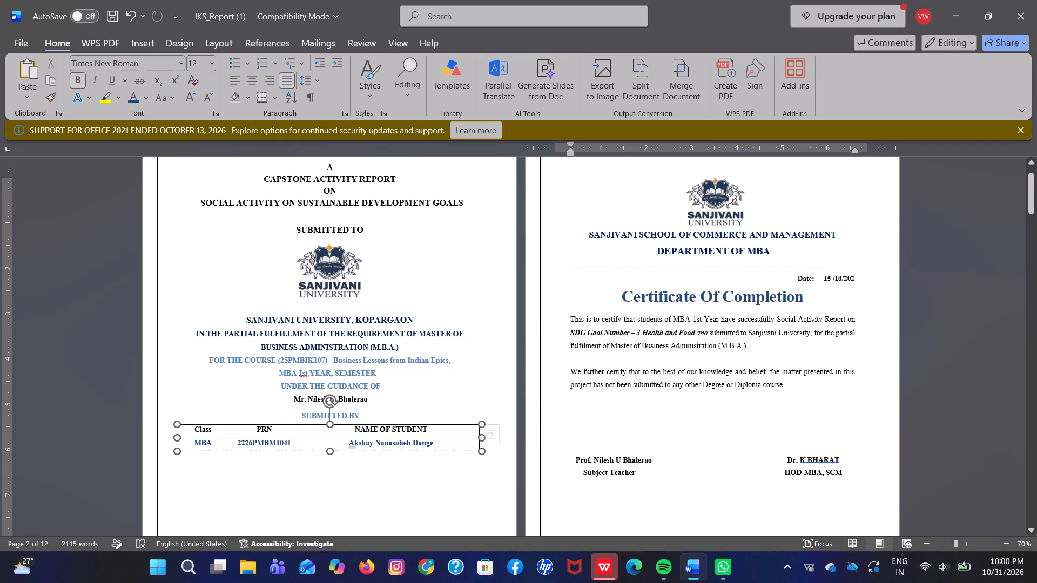
drag(356, 442, 421, 446)
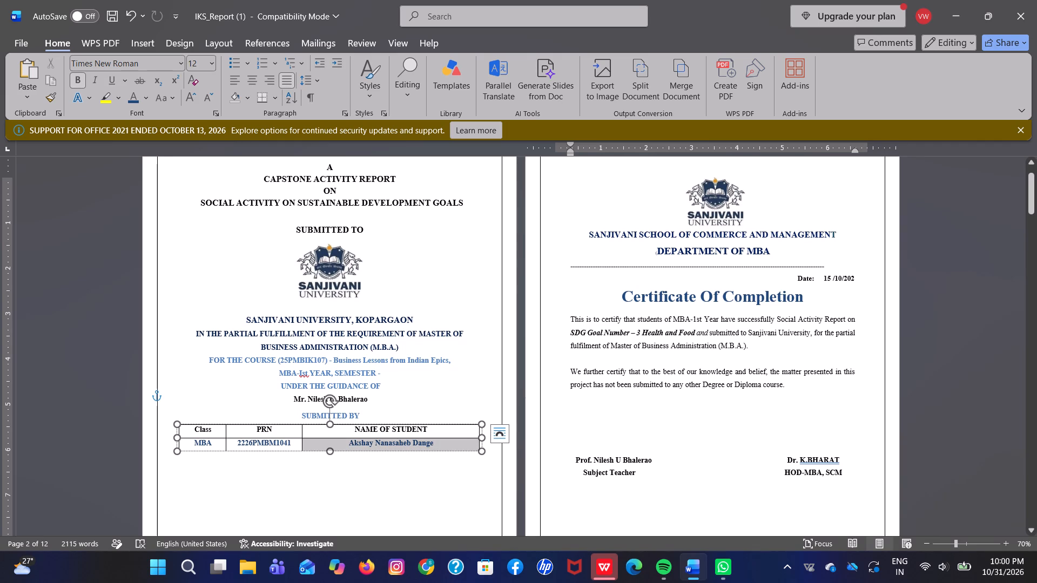
drag(421, 446, 432, 441)
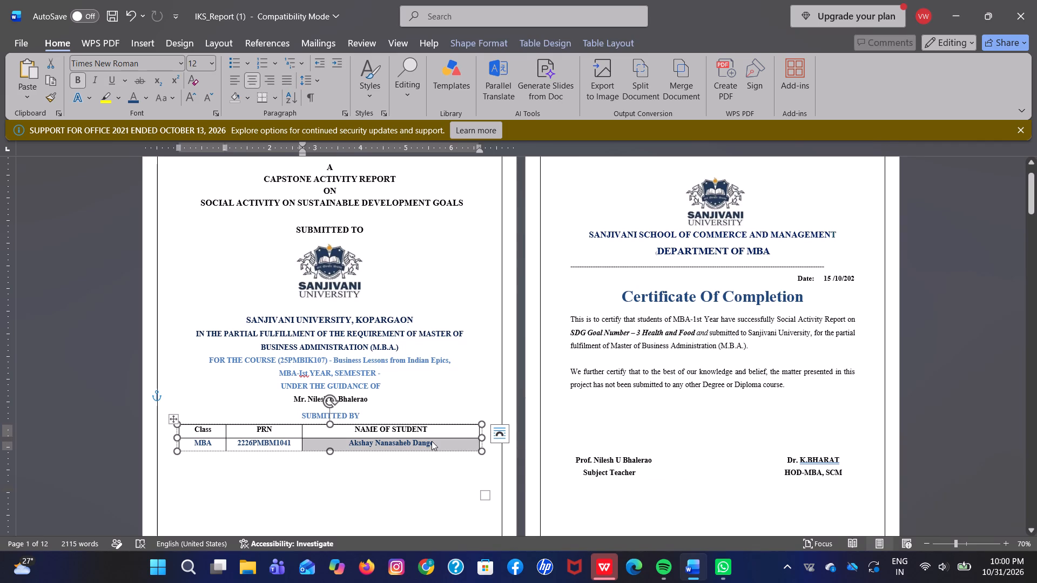
key(ctrl+c)
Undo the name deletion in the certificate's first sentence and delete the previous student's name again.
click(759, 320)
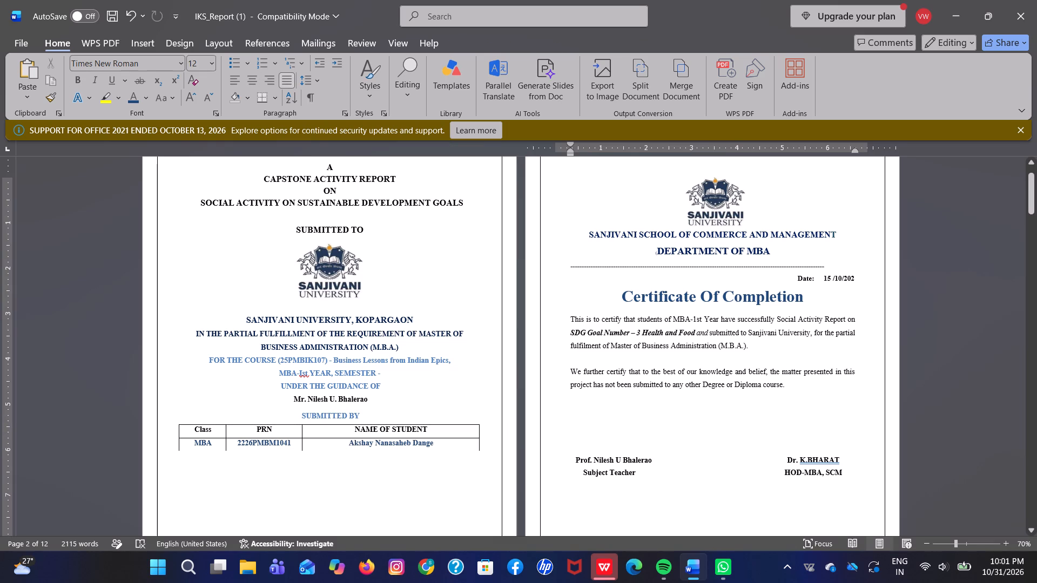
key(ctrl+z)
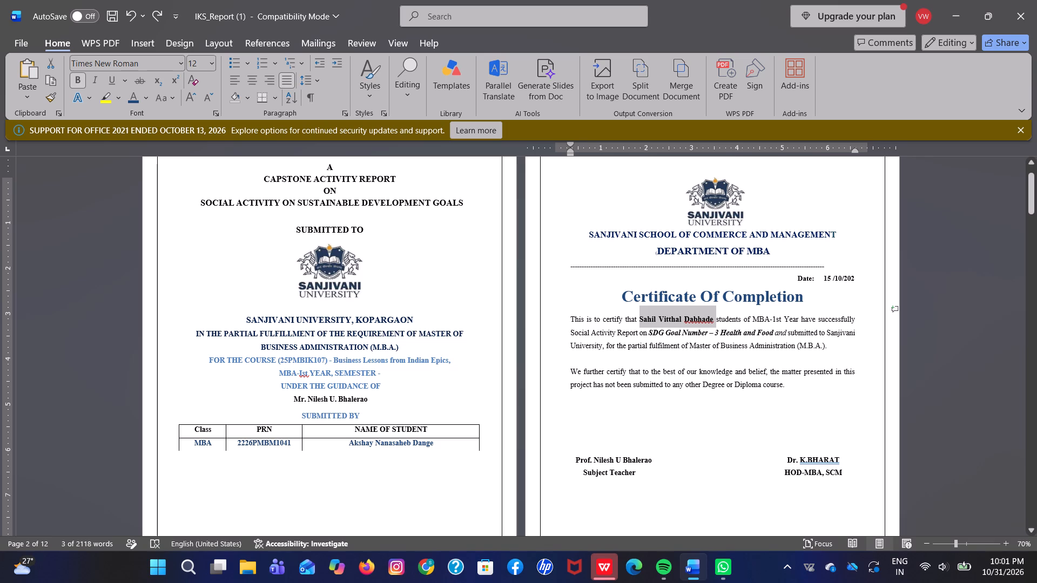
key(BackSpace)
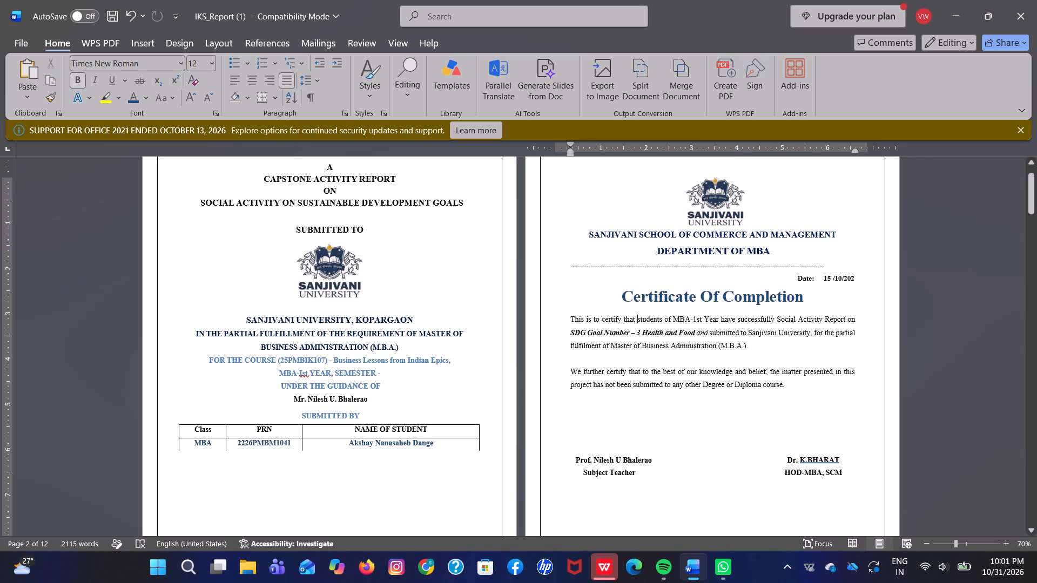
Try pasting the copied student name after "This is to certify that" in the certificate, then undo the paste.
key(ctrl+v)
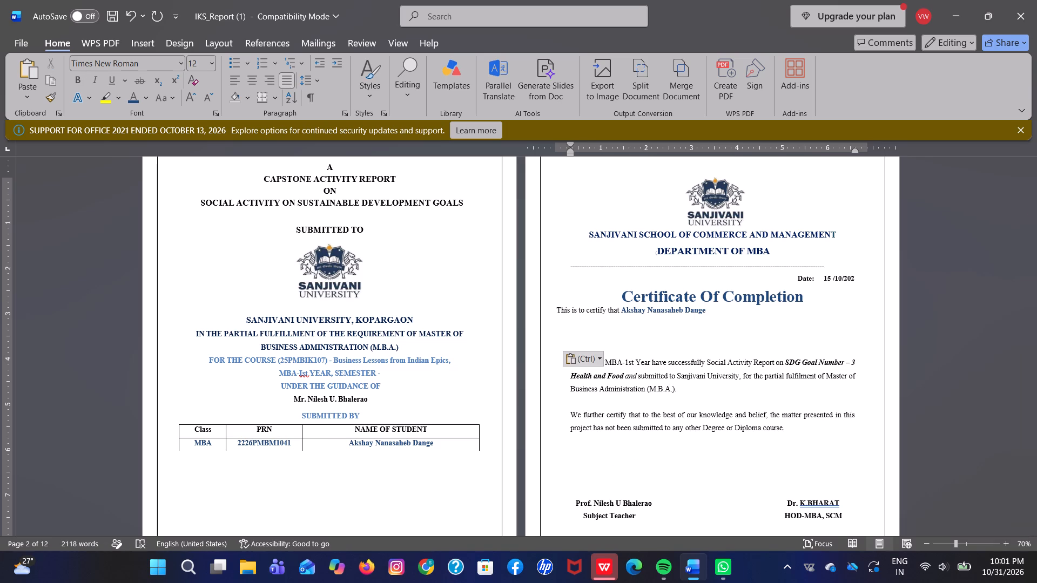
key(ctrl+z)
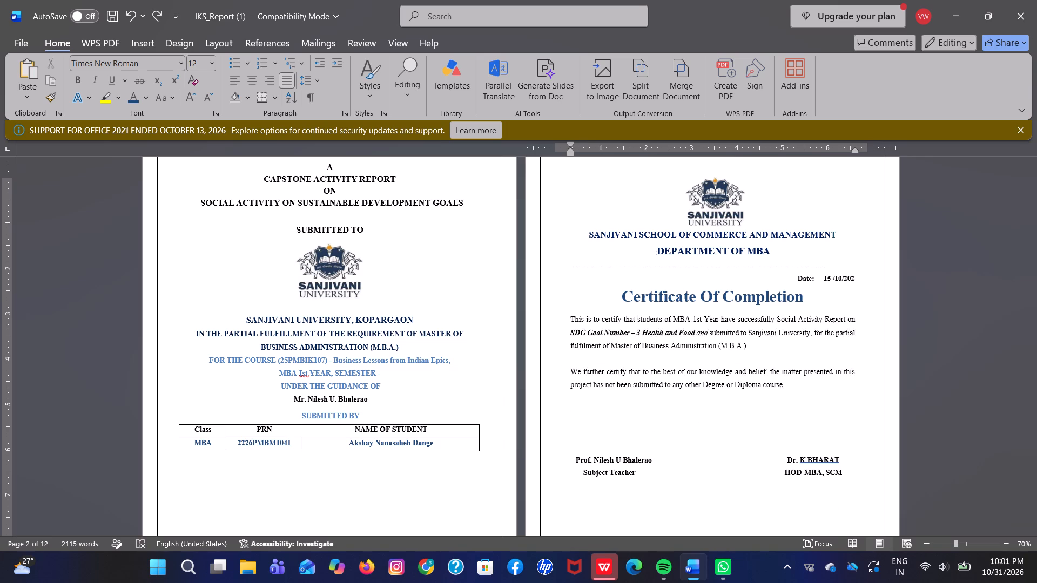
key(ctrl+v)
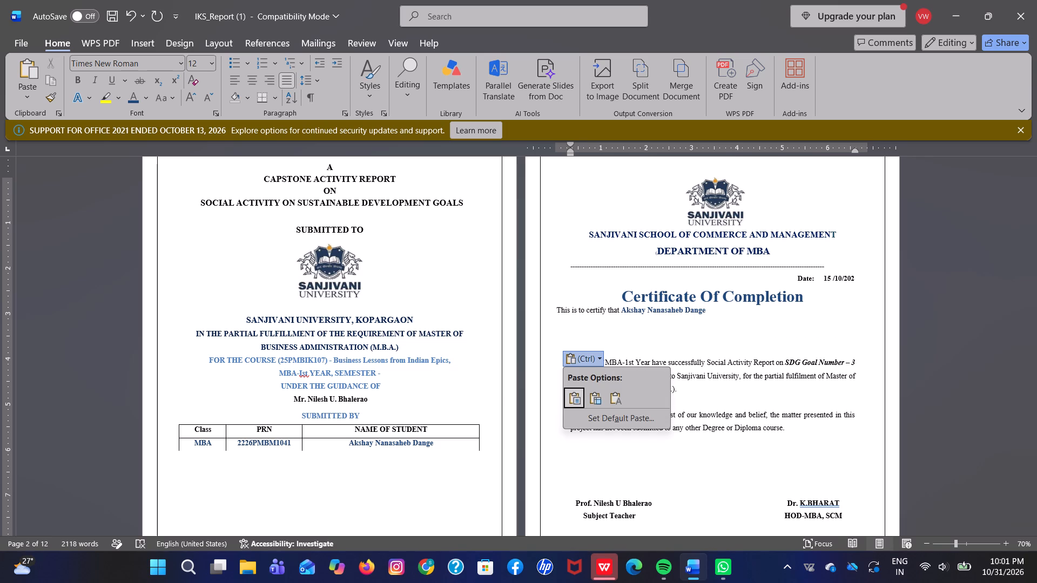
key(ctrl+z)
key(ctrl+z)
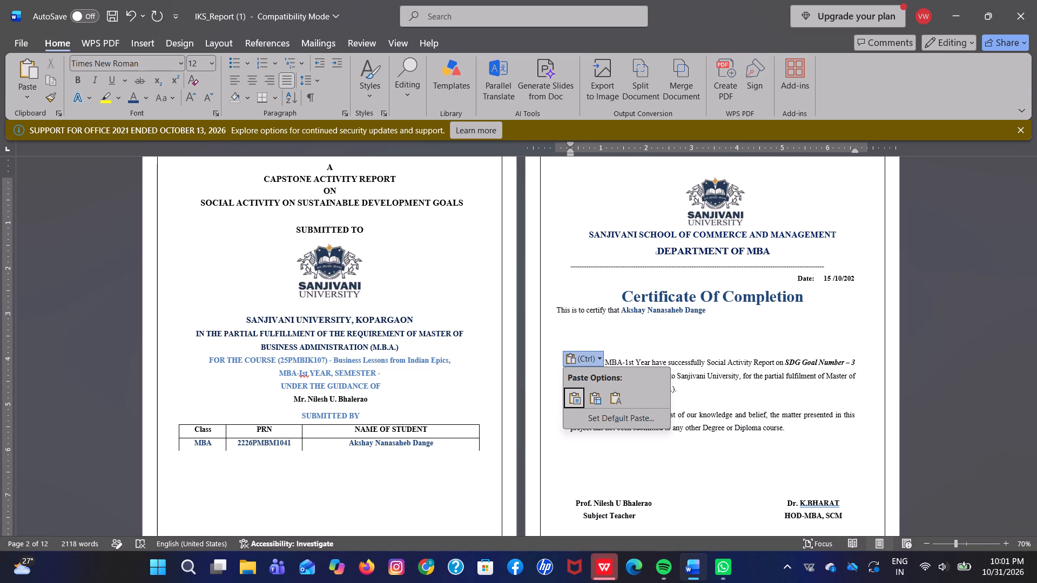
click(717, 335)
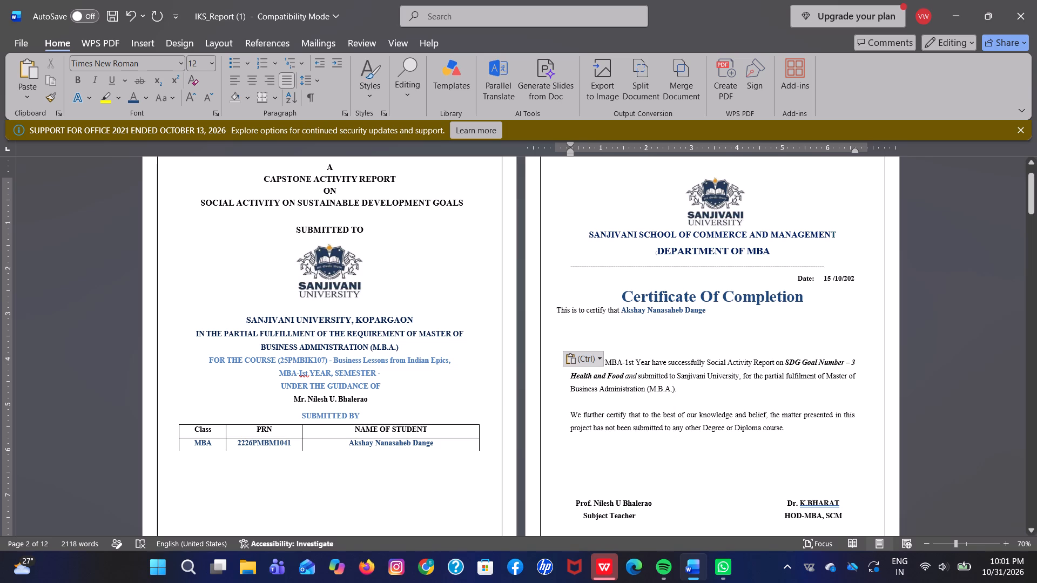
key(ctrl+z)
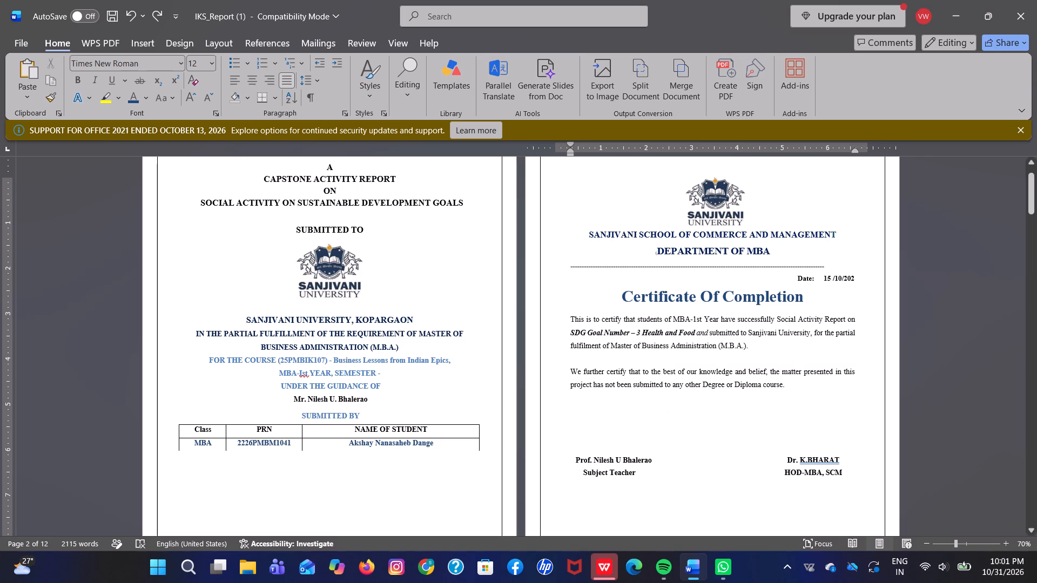
Enter the new student's full name before "students of MBA-1st Year" in the certificate's first sentence.
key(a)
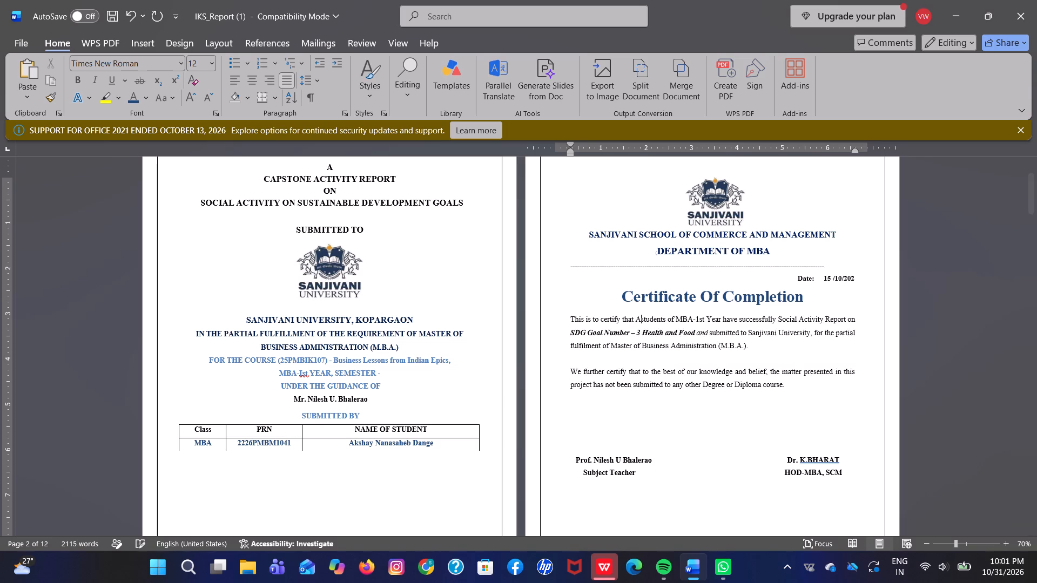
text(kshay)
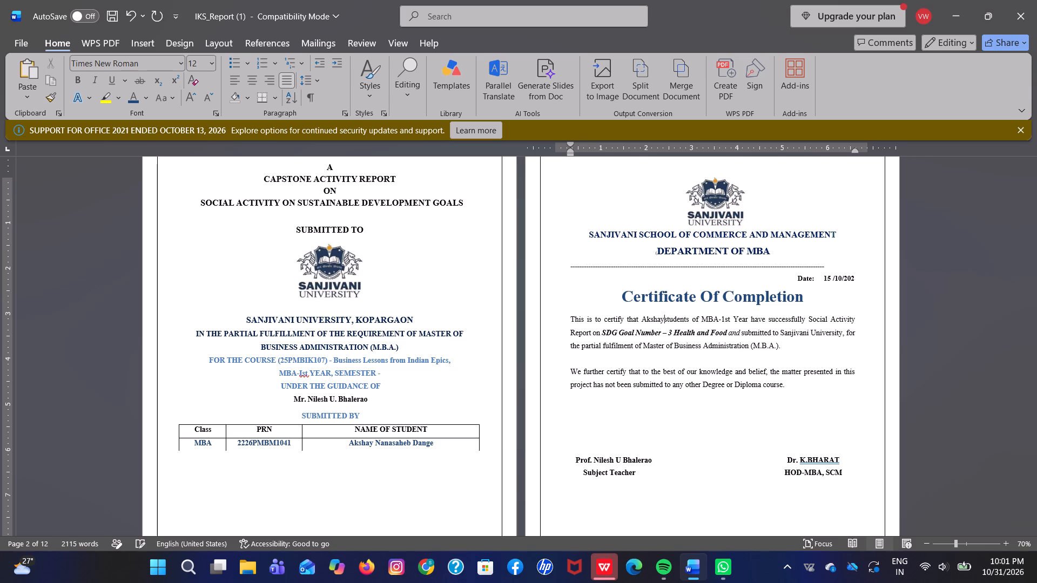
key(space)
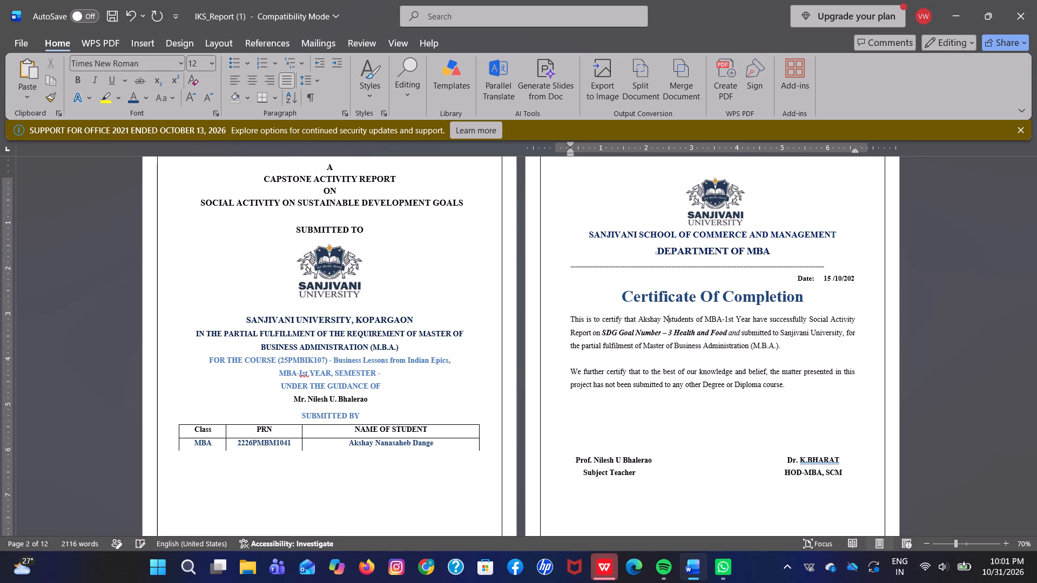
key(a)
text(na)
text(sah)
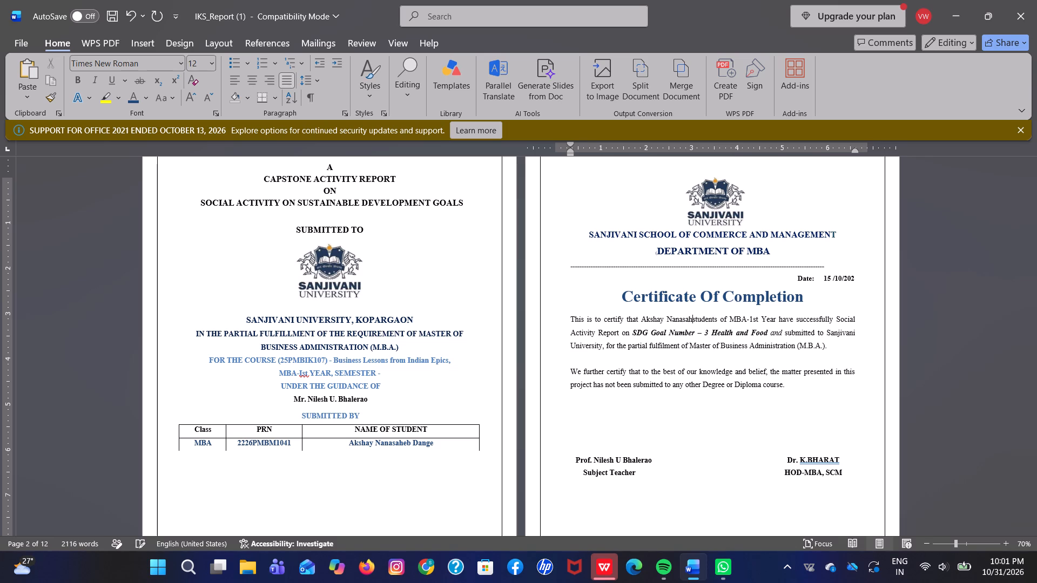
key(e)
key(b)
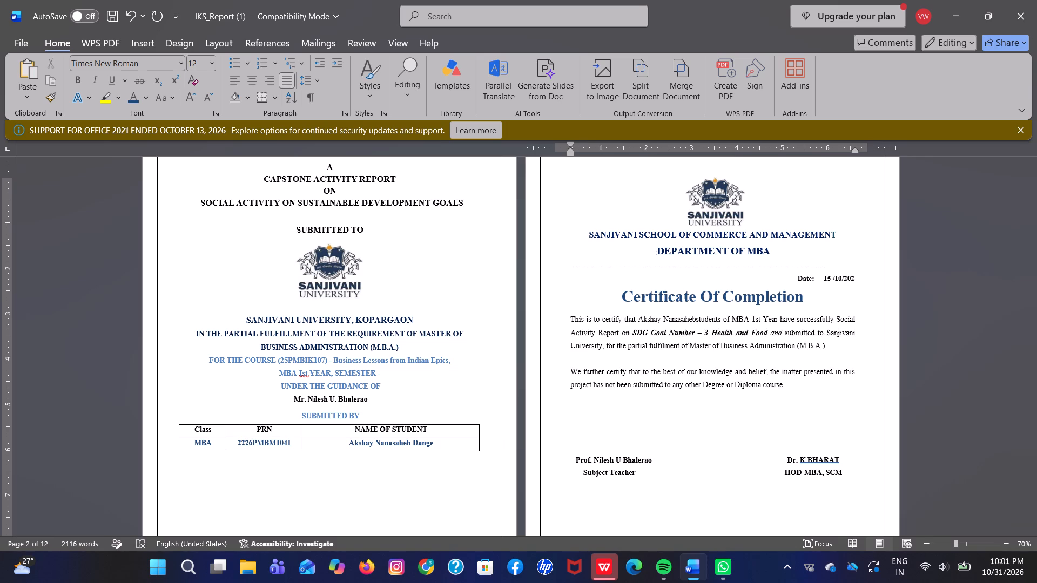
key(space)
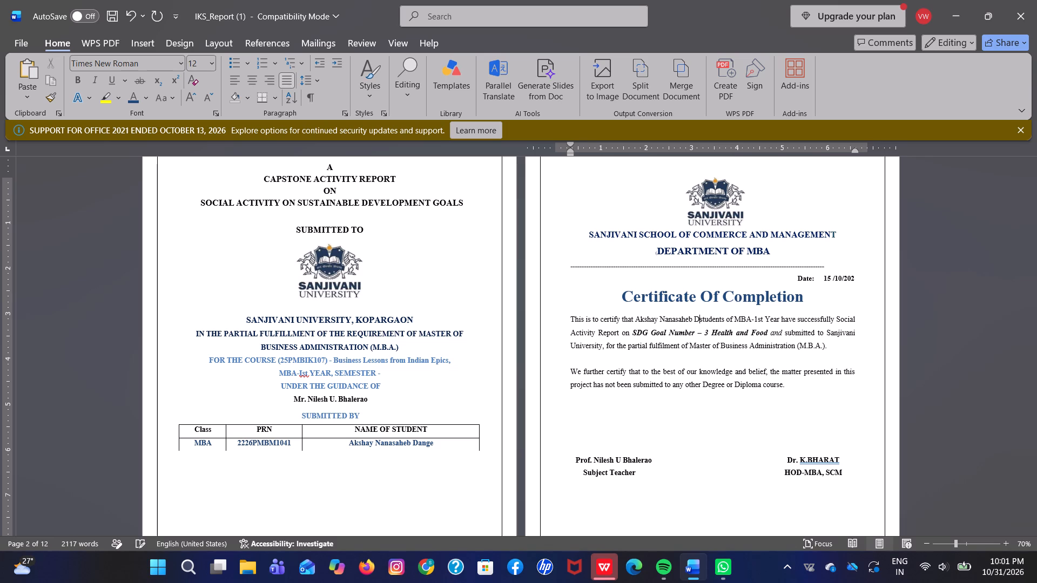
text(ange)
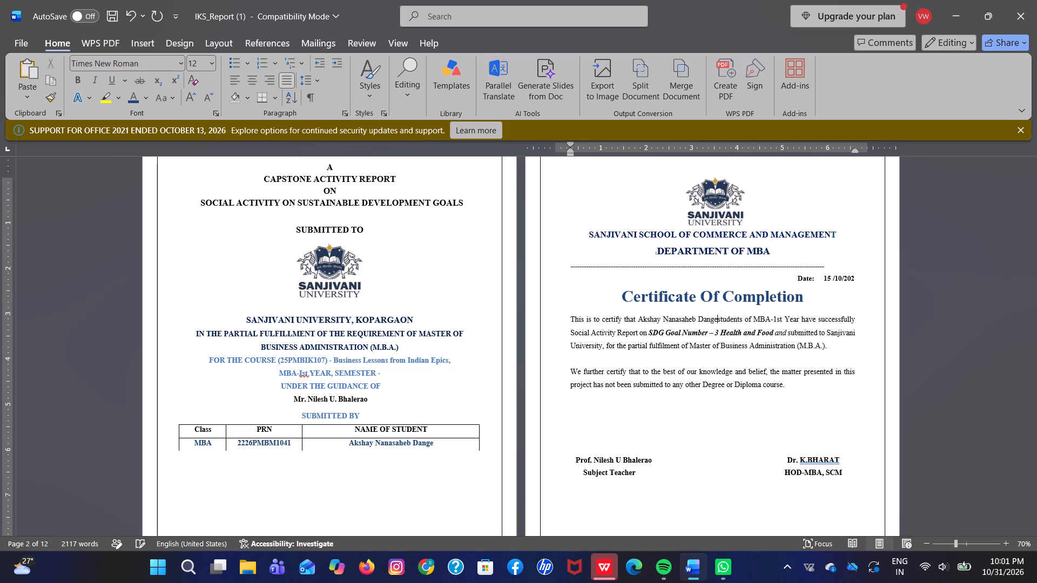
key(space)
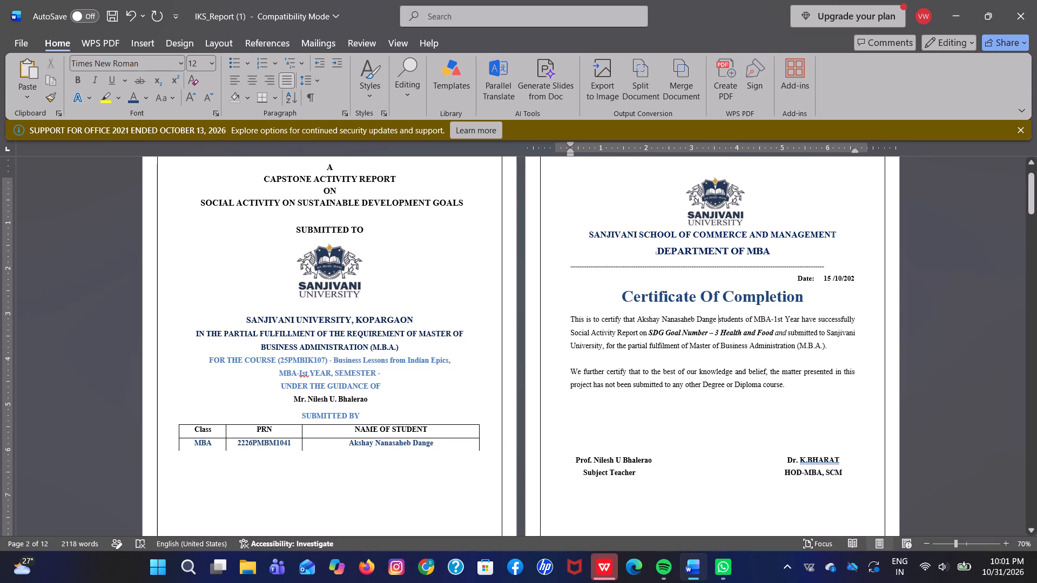
Copy the new student's full name from the certificate's first sentence.
click(597, 289)
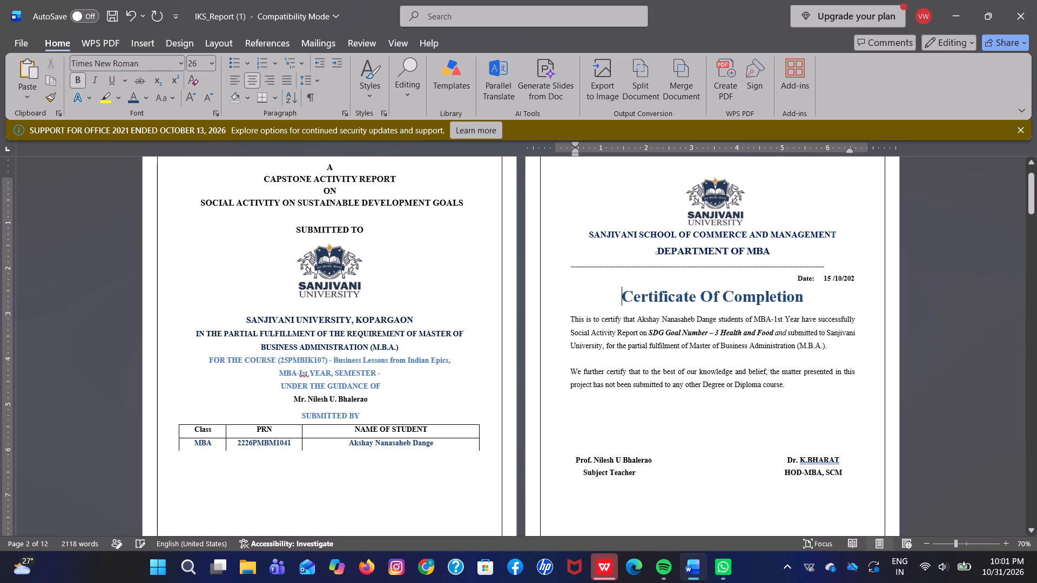
click(638, 318)
drag(637, 314, 706, 315)
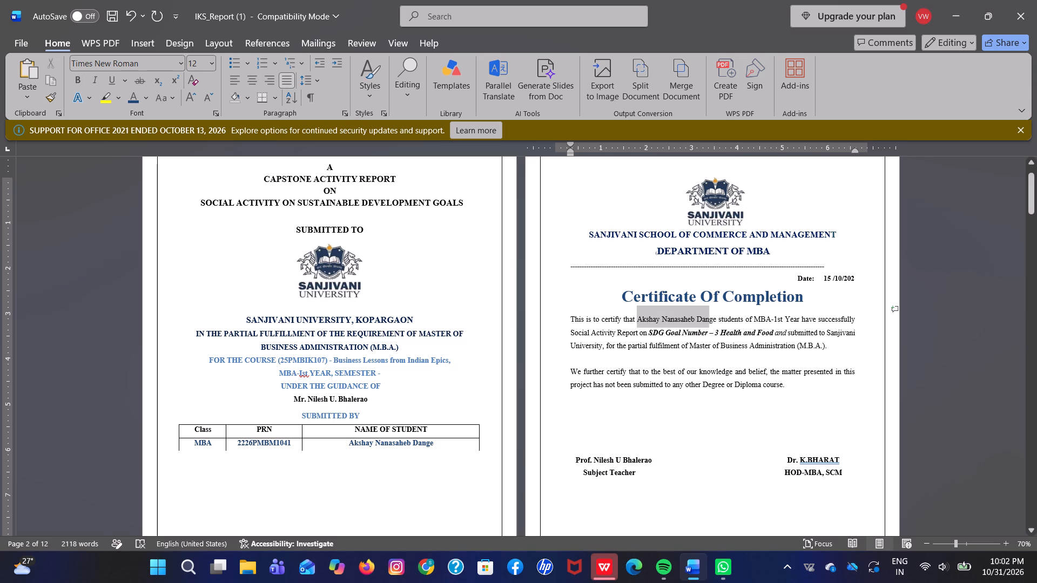
drag(706, 315, 712, 315)
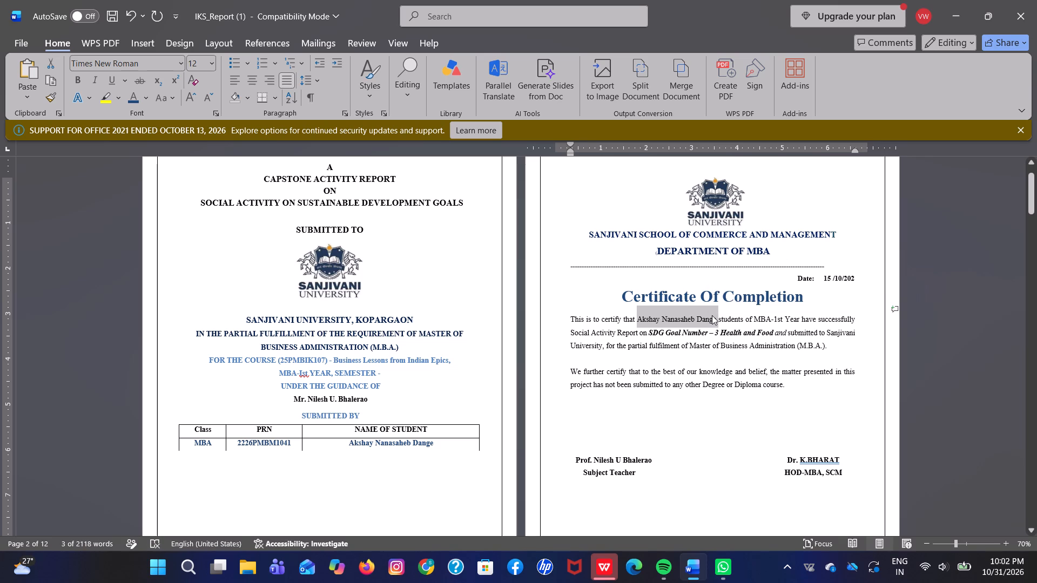
key(ctrl+c)
Replace the previous student's full name in the Executive Summary's first sentence with the copied name of the new student.
scroll(688, 392, down, 1)
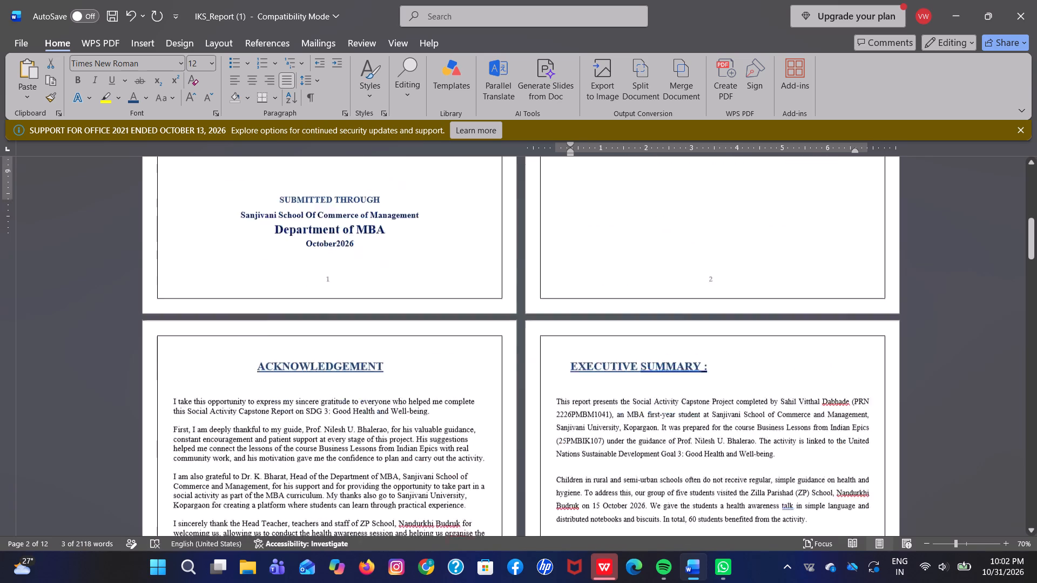
scroll(688, 392, down, 2)
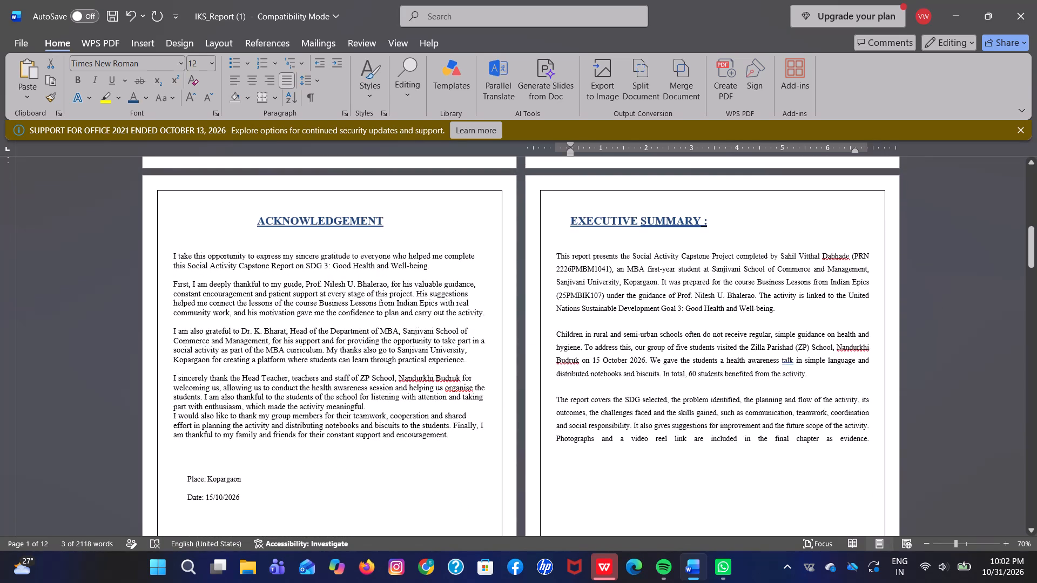
scroll(688, 392, down, 1)
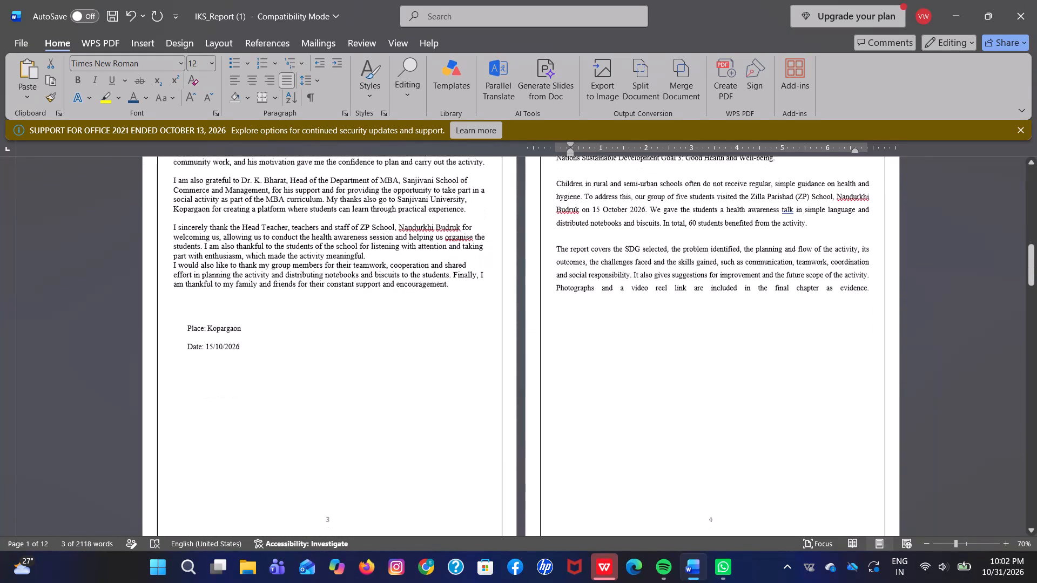
scroll(688, 392, down, 2)
scroll(688, 392, up, 1)
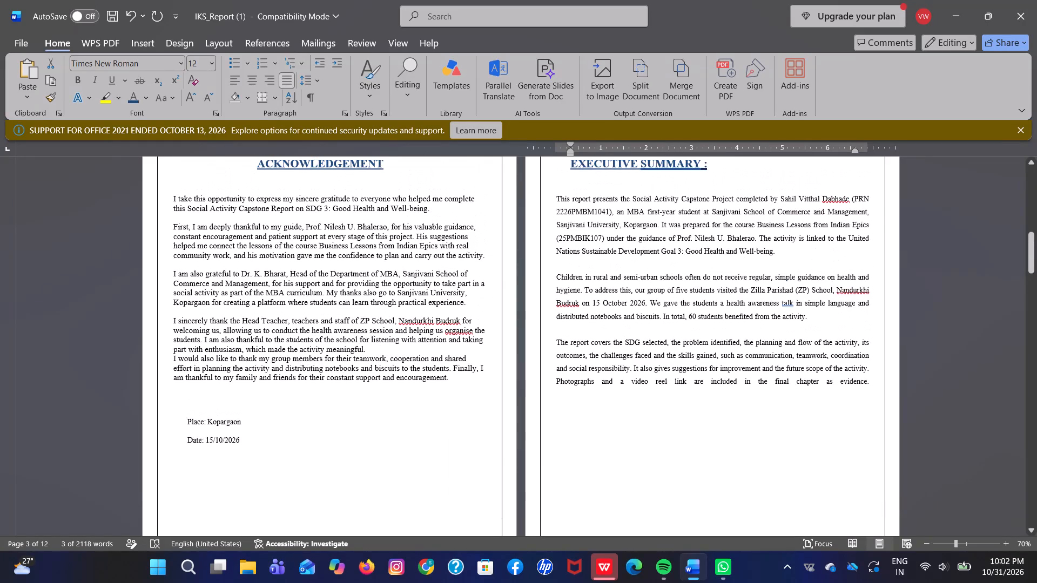
scroll(688, 392, up, 1)
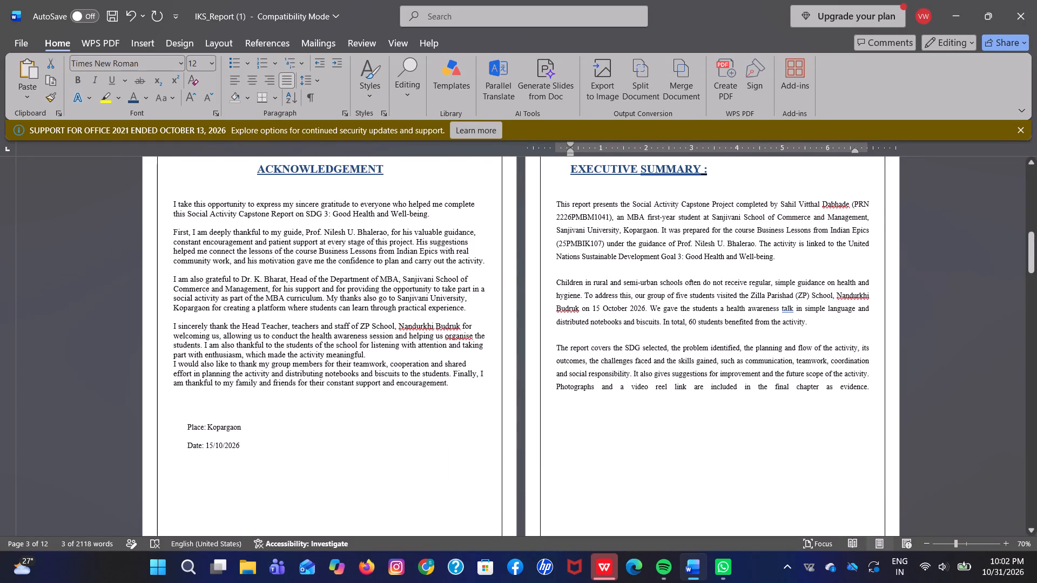
click(849, 205)
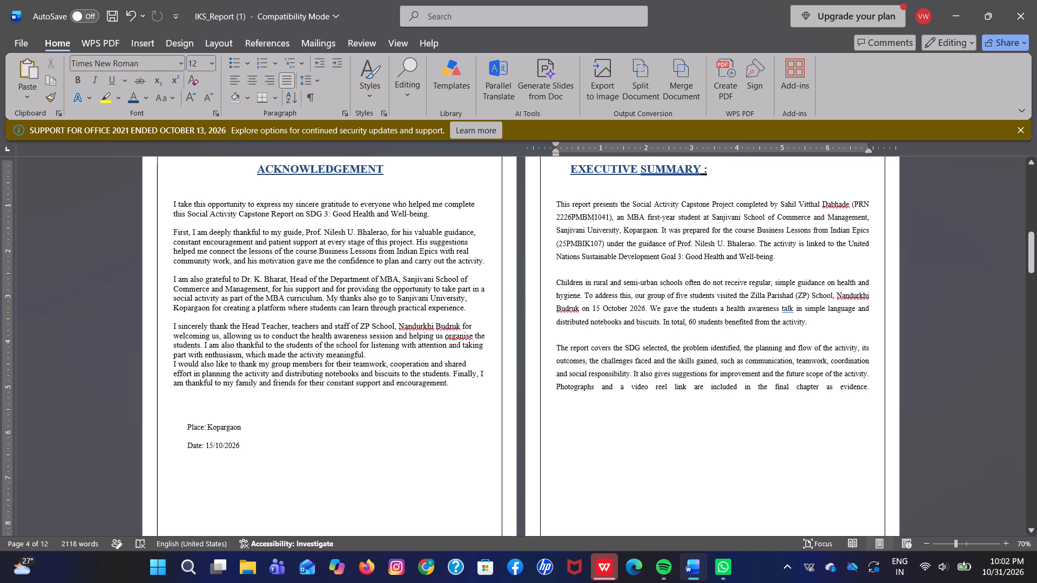
key(BackSpace)
key(BackSpace)
key(BackSpace)
key(BackSpace)
key(BackSpace)
key(BackSpace)
key(BackSpace)
key(BackSpace)
key(BackSpace)
key(BackSpace)
key(BackSpace)
key(BackSpace)
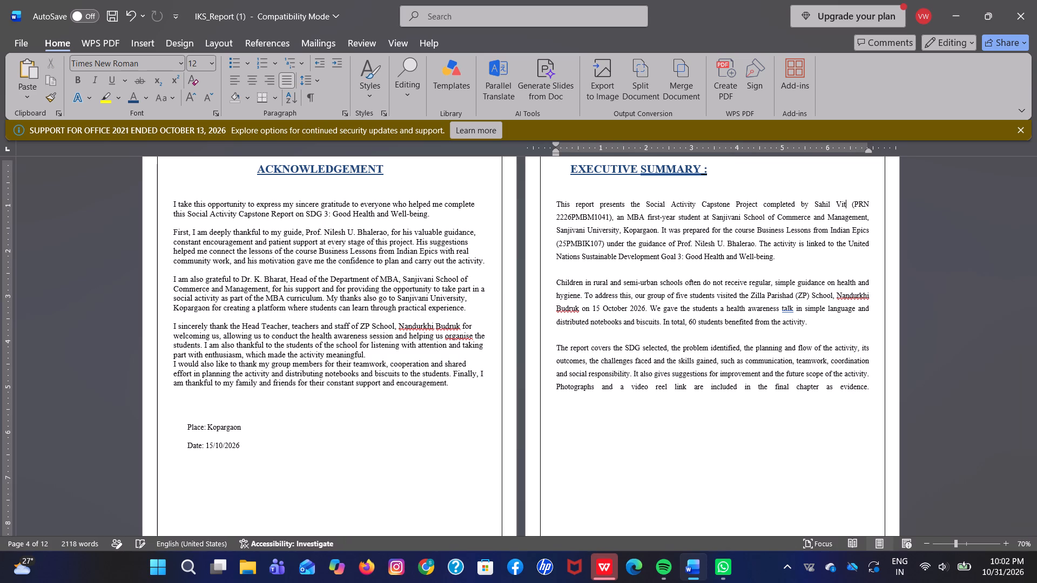
key(BackSpace)
key(BackSpace)
key(BackSpace)
key(BackSpace)
key(BackSpace)
key(BackSpace)
key(BackSpace)
key(BackSpace)
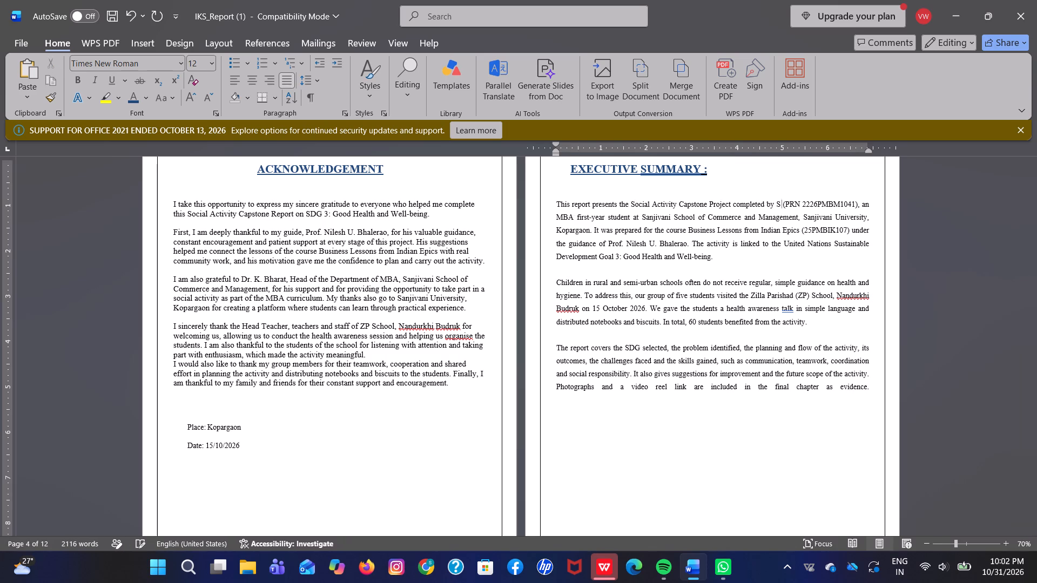
key(BackSpace)
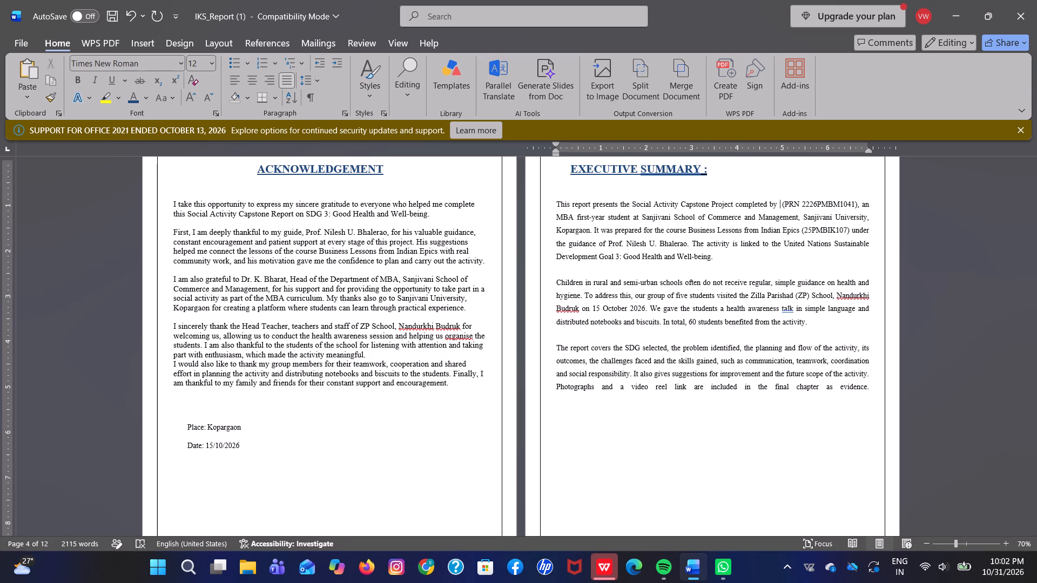
key(ctrl+v)
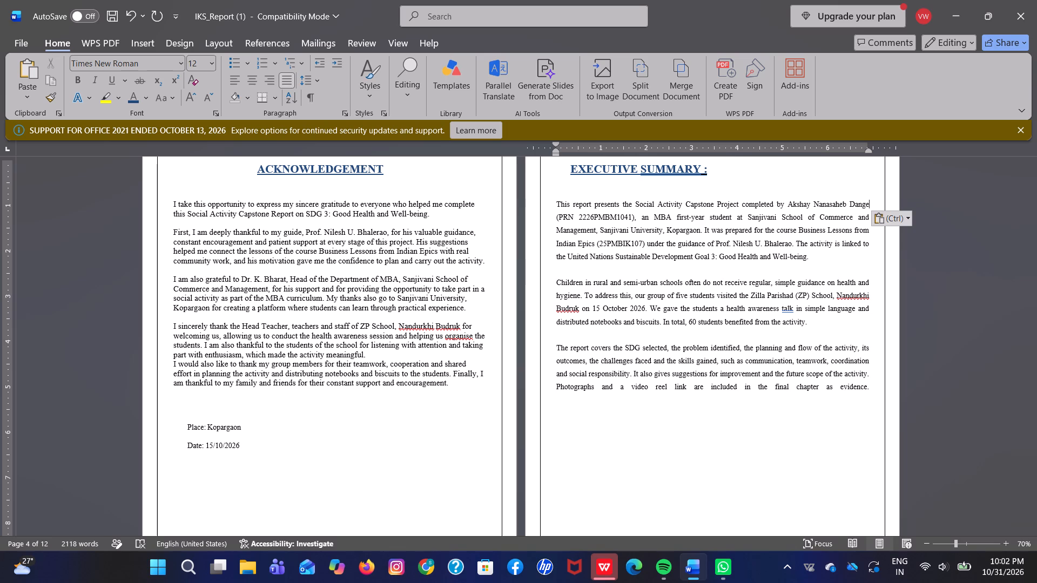
Change the last digits of the PRN in the Executive Summary's first sentence to the new student's number.
click(631, 216)
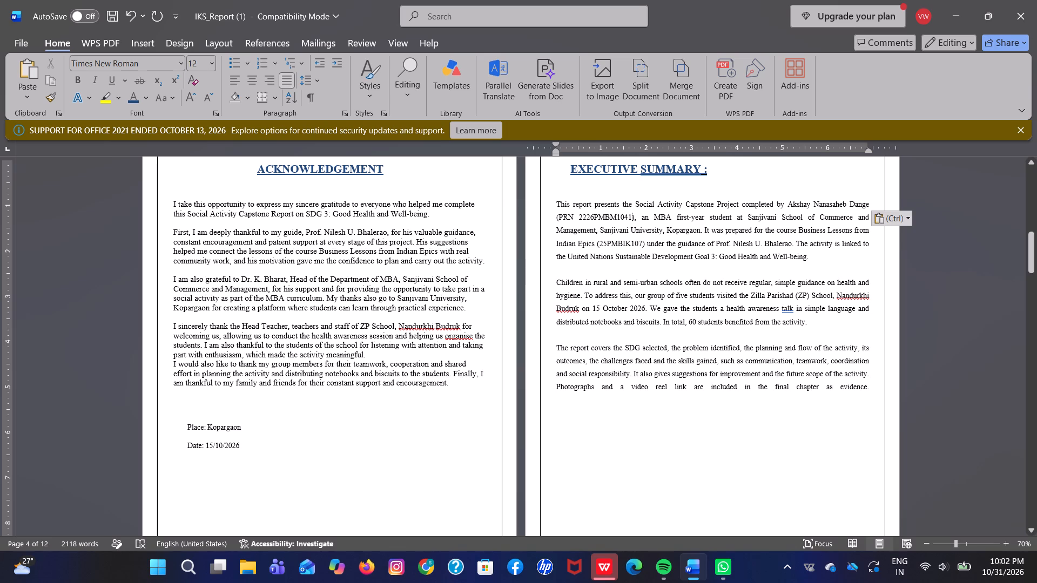
key(BackSpace)
key(BackSpace)
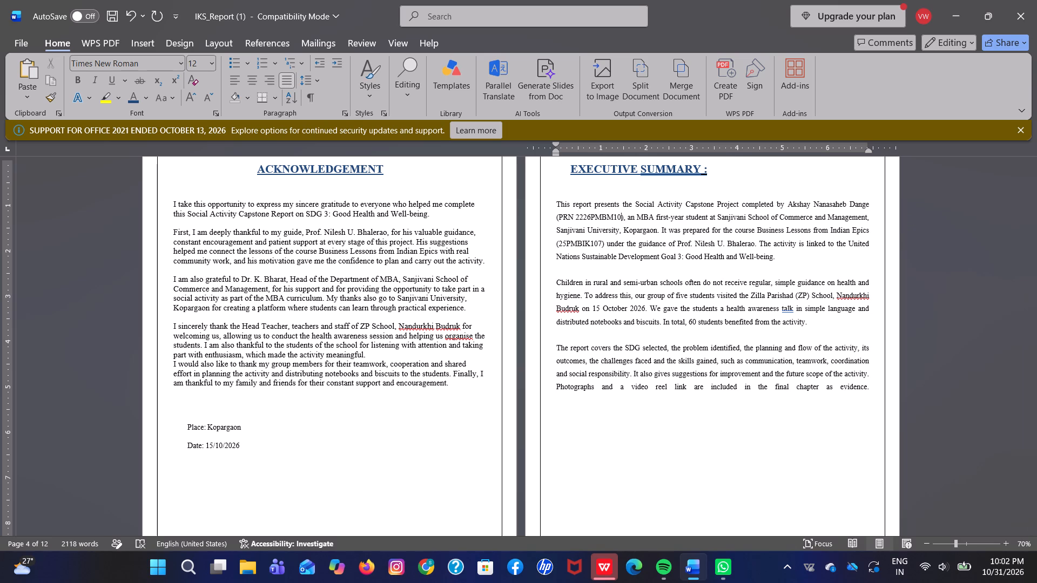
key(BackSpace)
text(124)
click(631, 216)
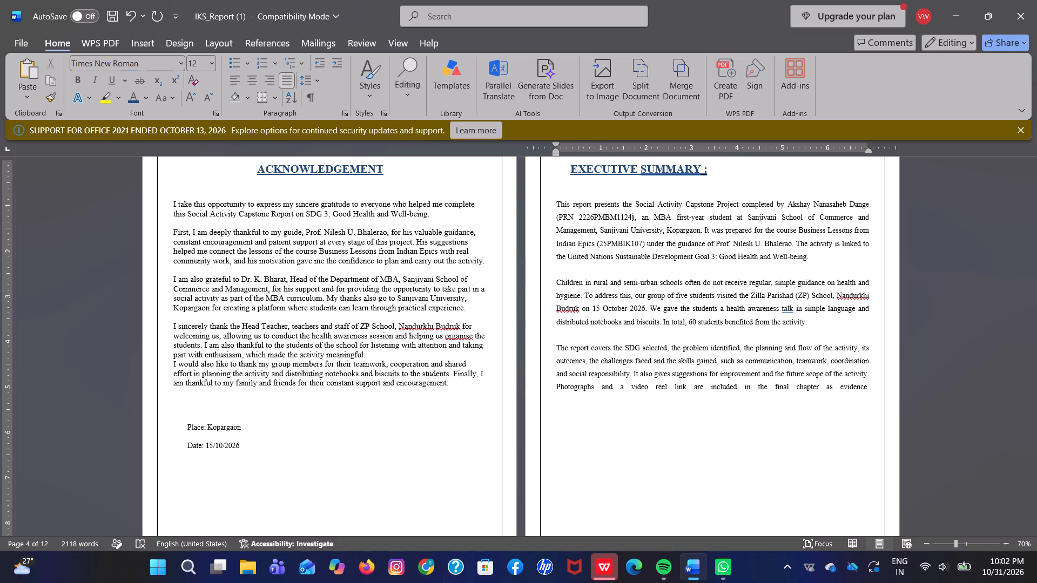
Replace the previous student's full name in the section 3.2 responsibilities table with the copied name of the new student.
scroll(631, 216, down, 1)
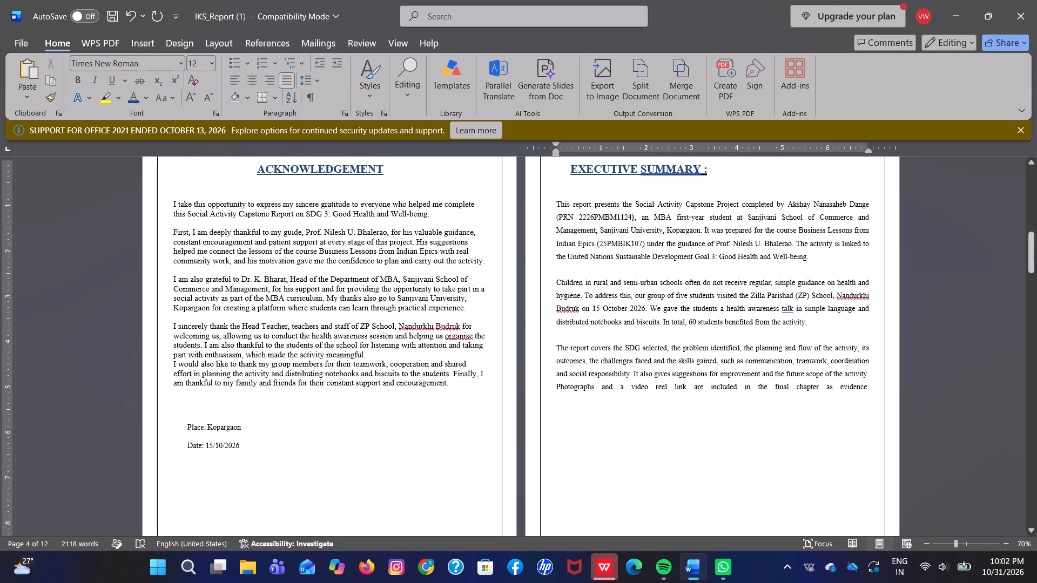
scroll(631, 214, down, 1)
scroll(576, 259, down, 5)
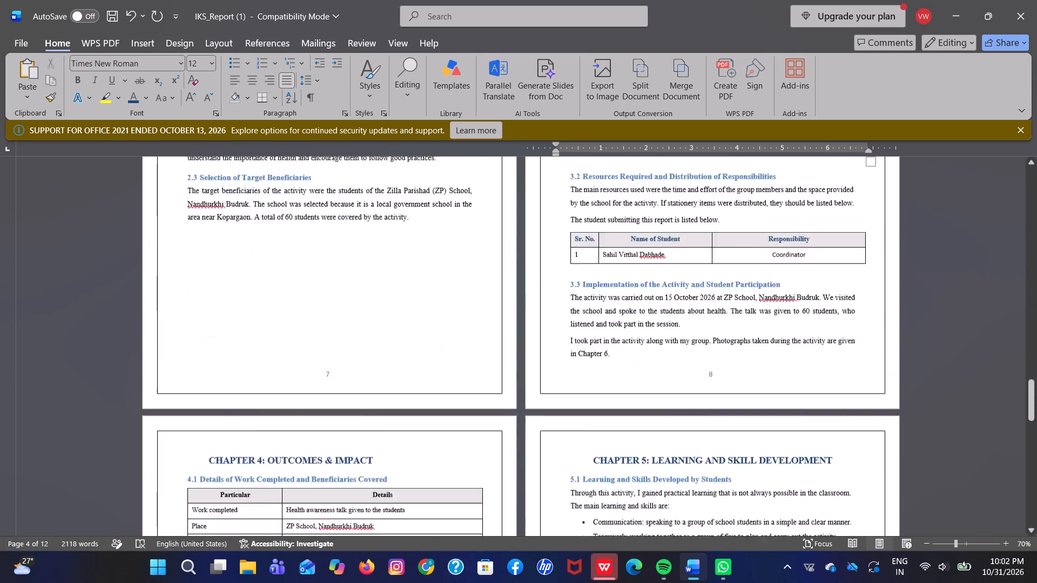
scroll(576, 259, up, 1)
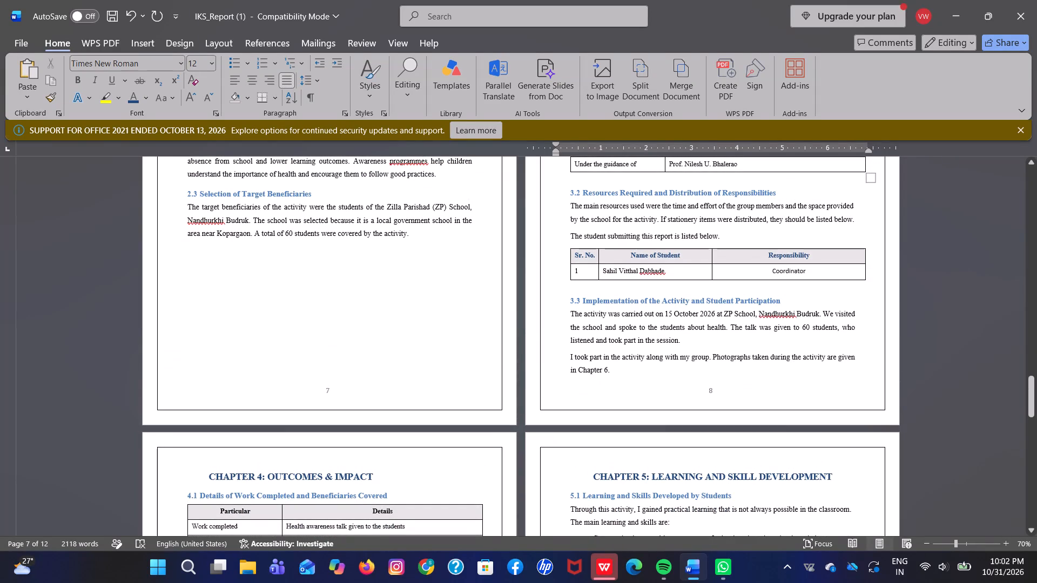
drag(603, 270, 634, 275)
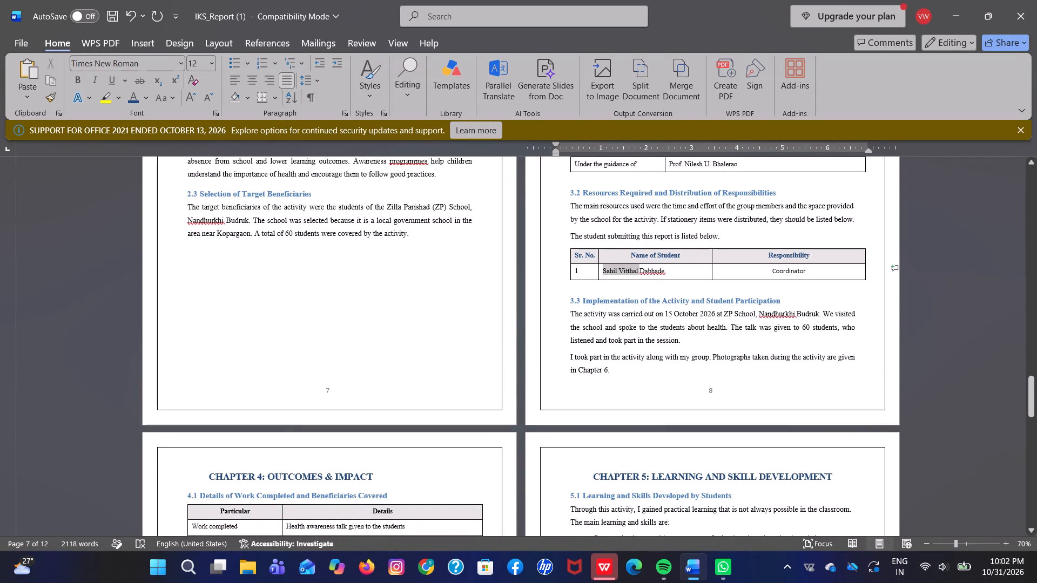
drag(634, 275, 655, 269)
key(BackSpace)
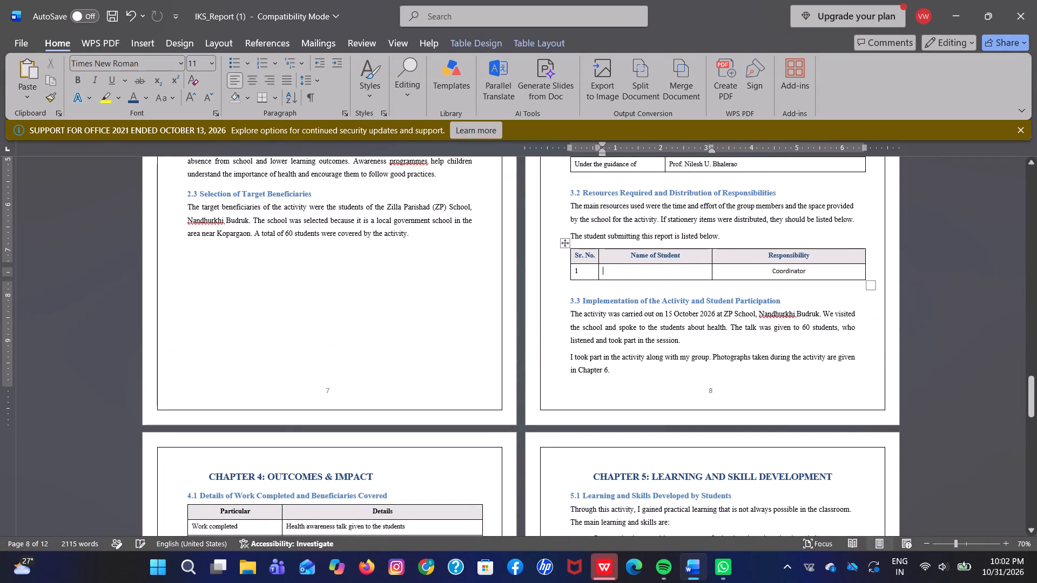
key(ctrl+v)
click(655, 269)
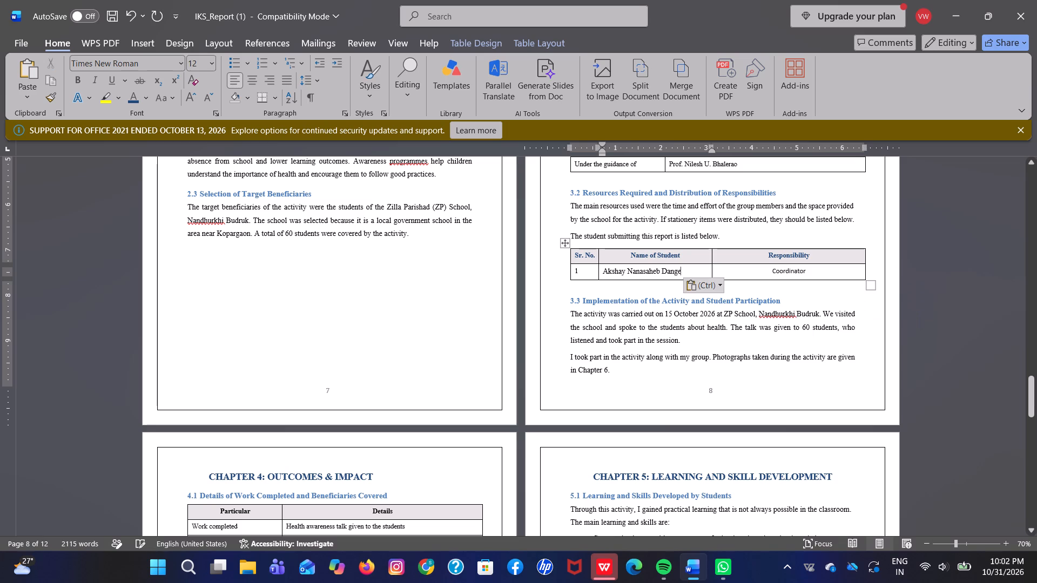
click(783, 267)
click(783, 267)
Review the student name and PRN on the cover page and the wording of the Certificate of Completion.
scroll(783, 267, up, 7)
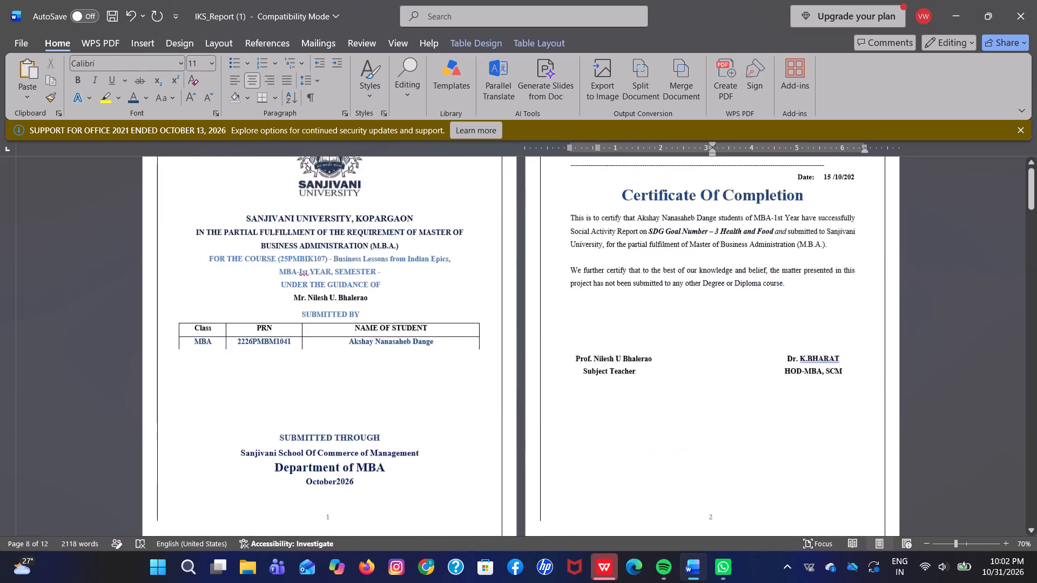
scroll(783, 267, up, 7)
scroll(783, 267, down, 1)
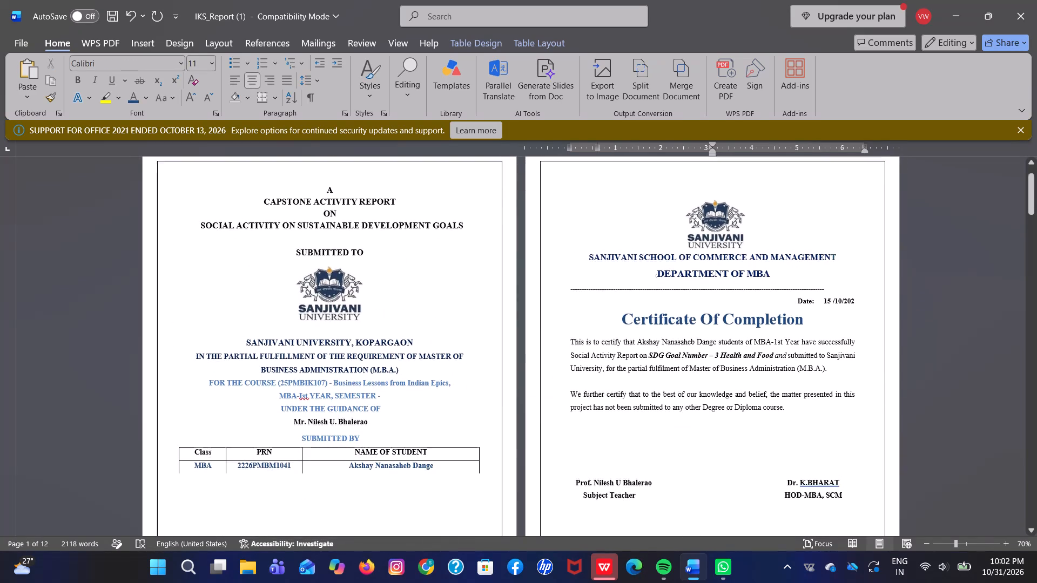
scroll(783, 267, down, 1)
scroll(783, 267, up, 1)
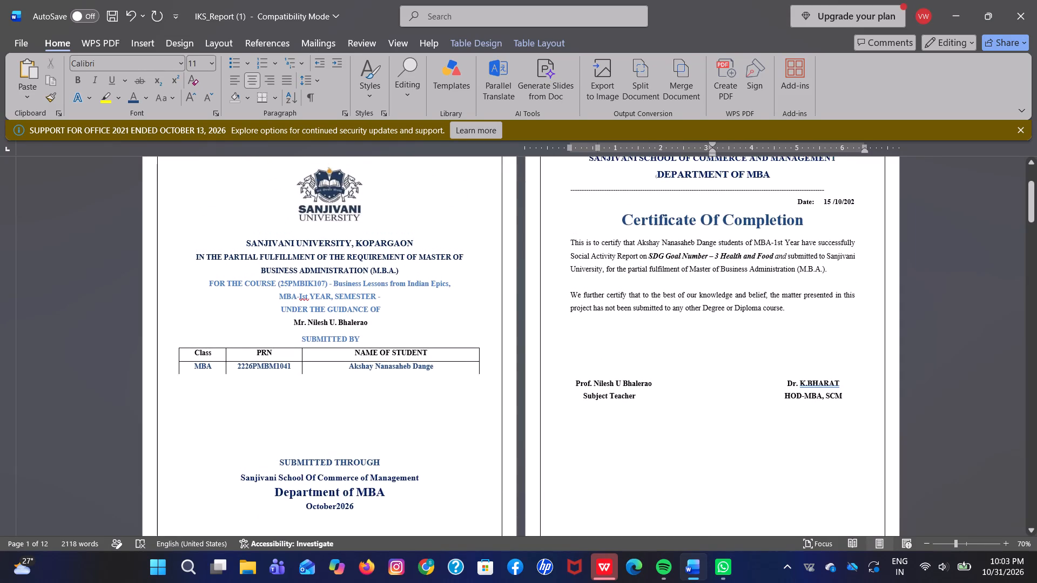
scroll(783, 267, up, 1)
scroll(565, 253, up, 1)
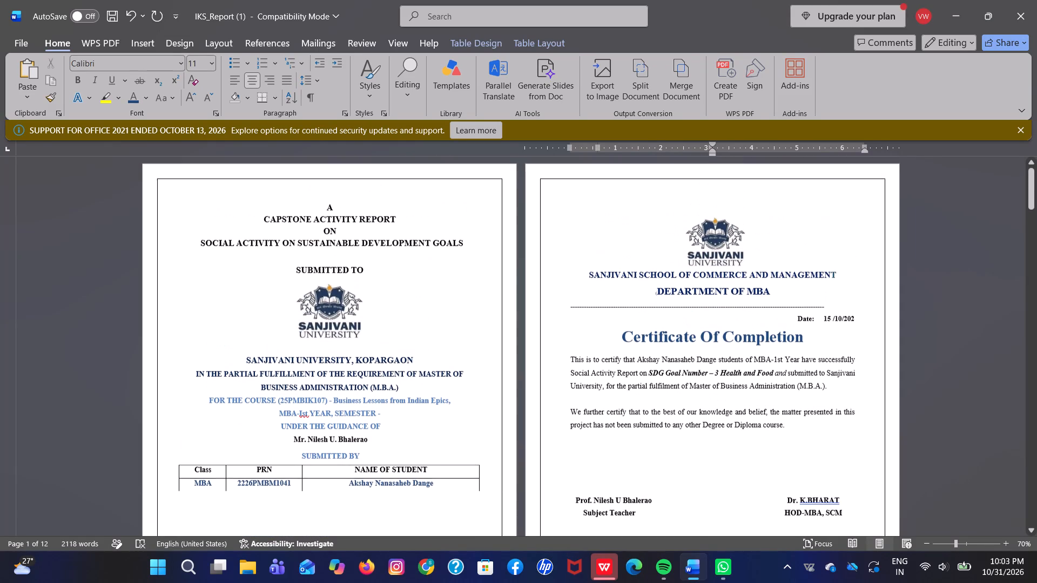
scroll(565, 253, up, 1)
scroll(565, 253, down, 1)
scroll(565, 253, up, 1)
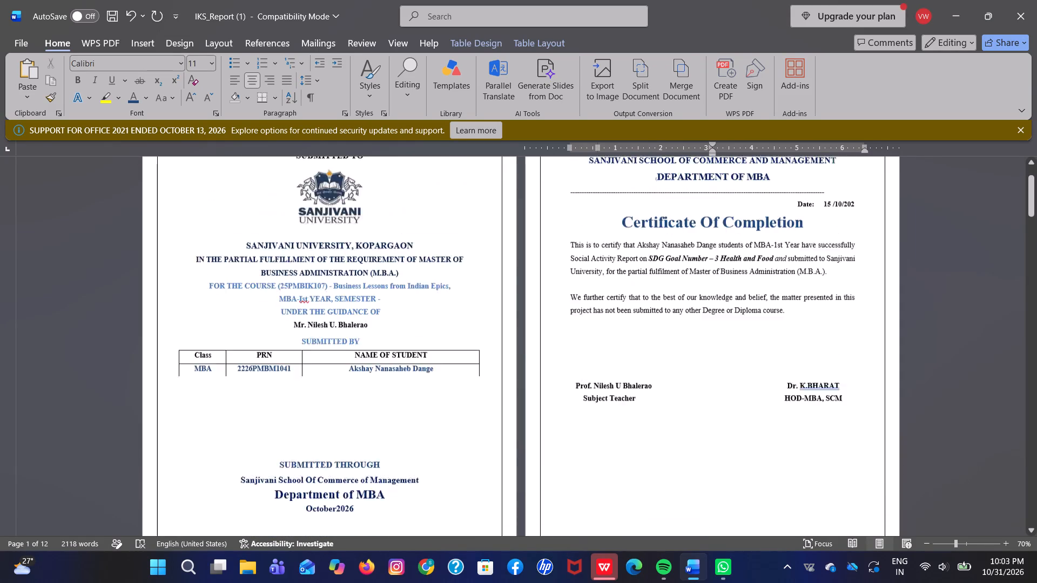
scroll(565, 253, up, 2)
scroll(565, 253, down, 1)
scroll(565, 253, up, 1)
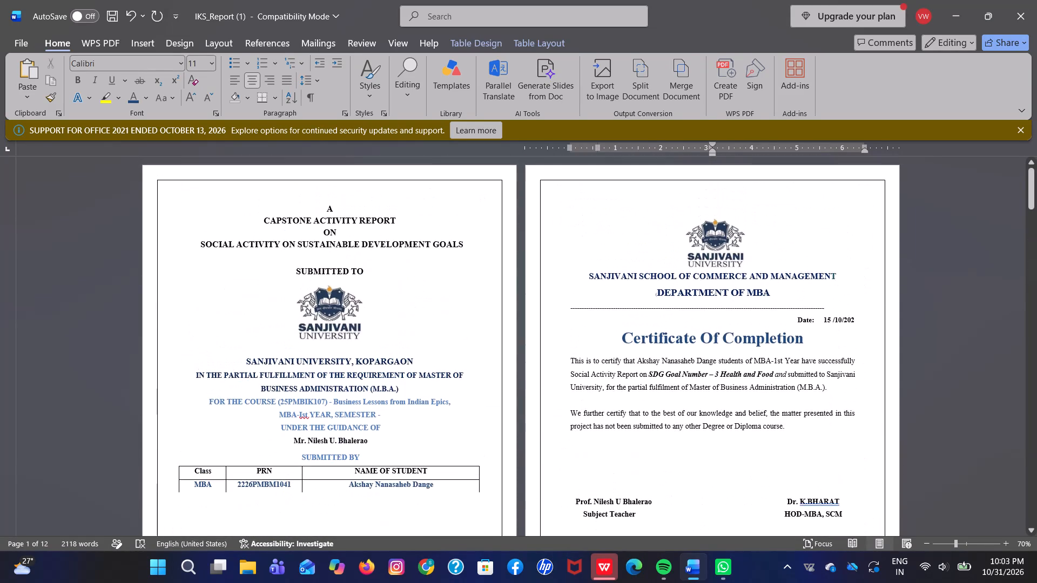
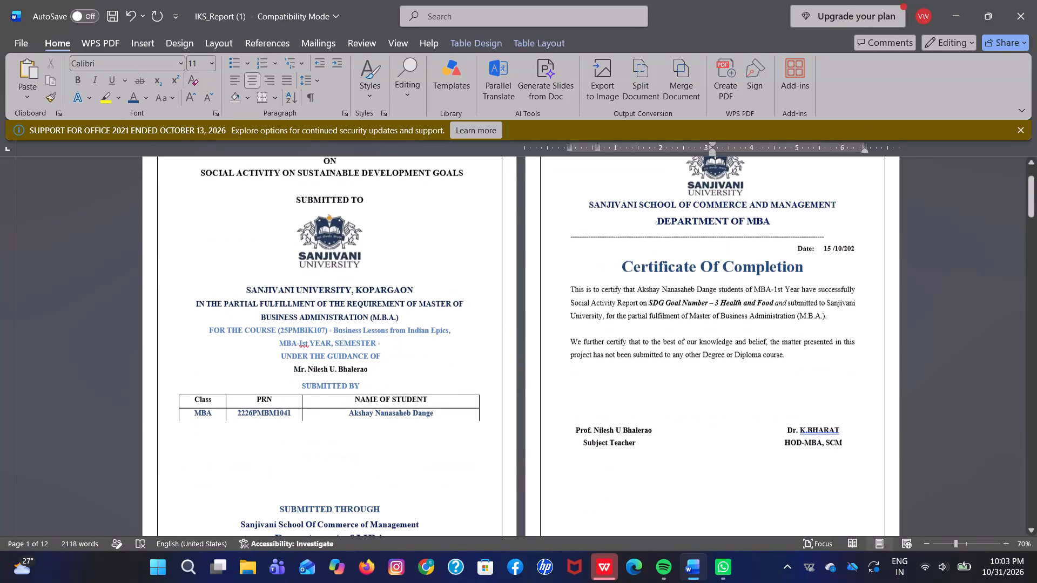
Check the student name and PRN in the Executive Summary against those on the cover page.
scroll(821, 232, down, 6)
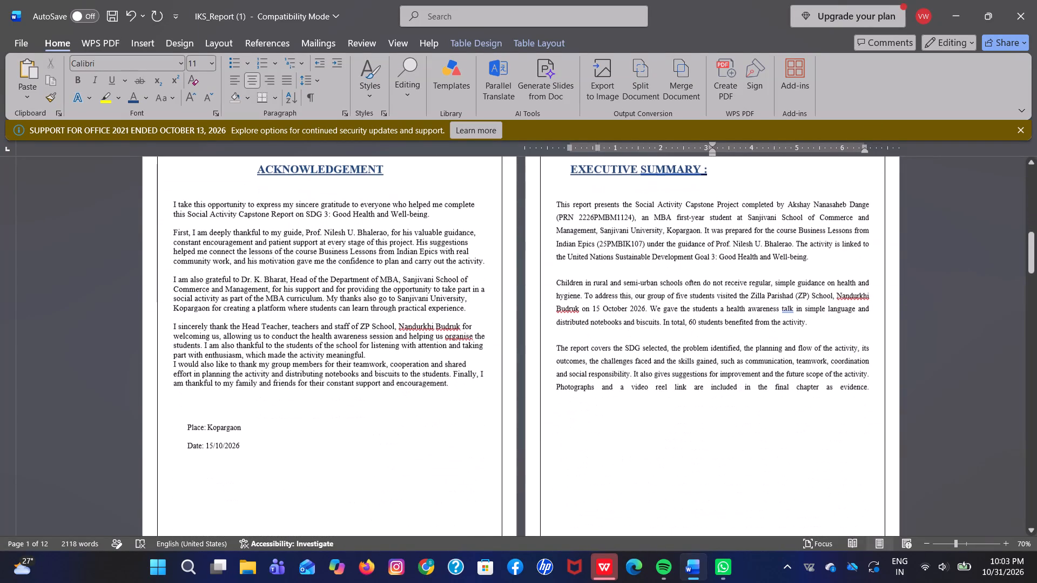
scroll(834, 229, up, 1)
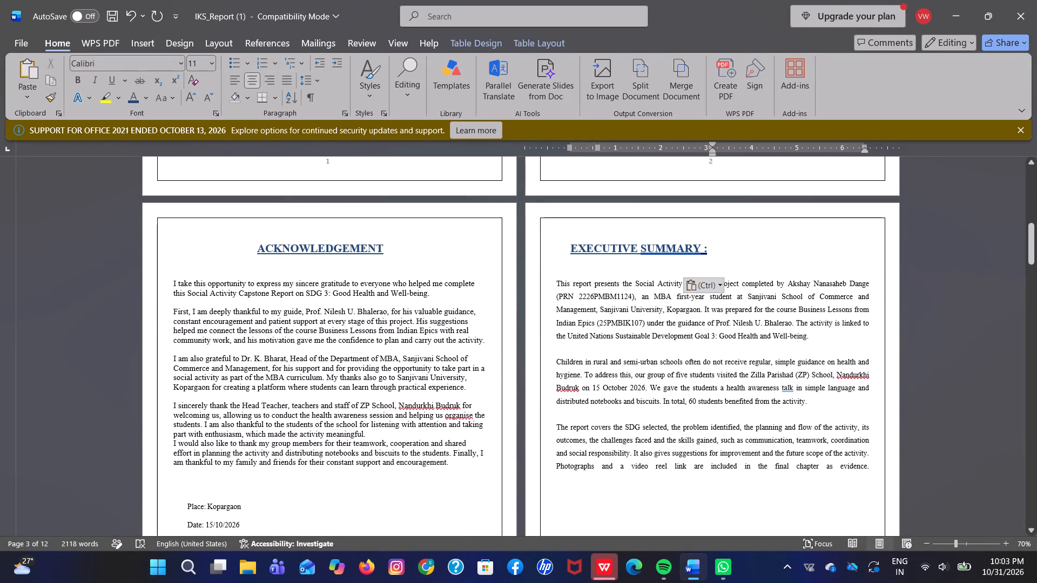
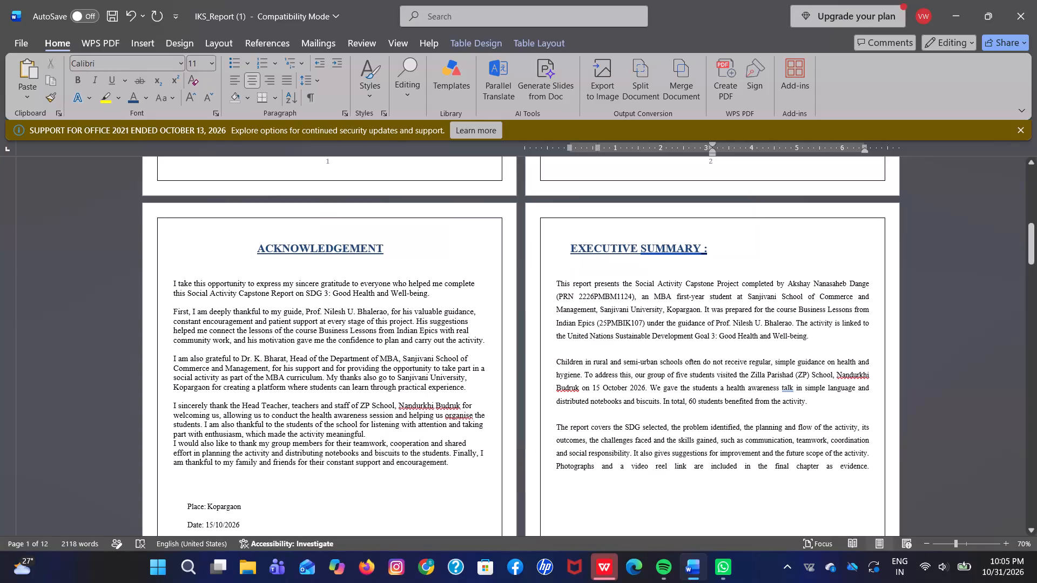
Replace the Acknowledgement body text above the Place line with the copied version beginning "This Social Activity Capstone Report on SDG 3".
click(159, 278)
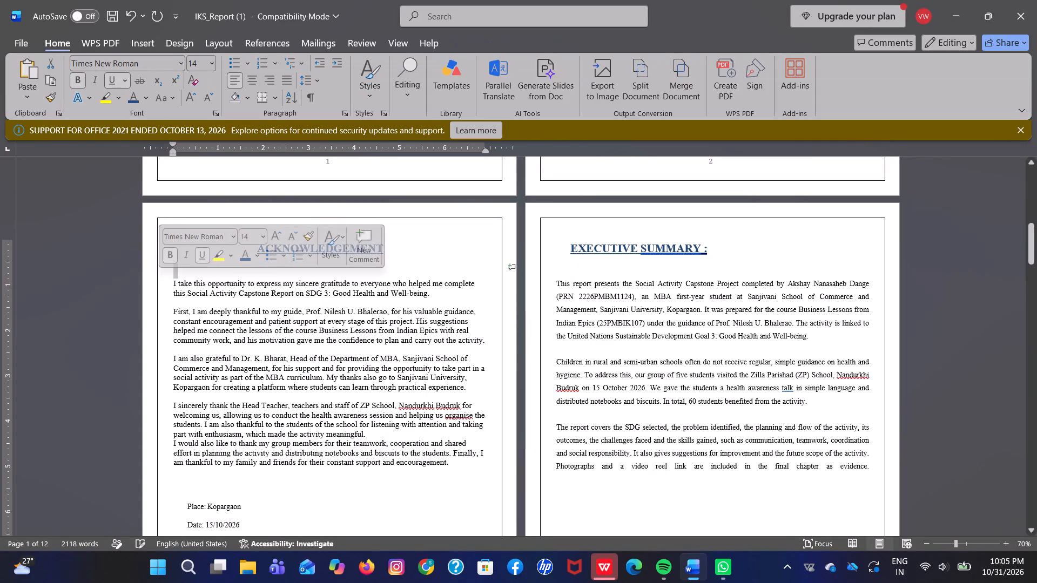
drag(172, 286, 426, 546)
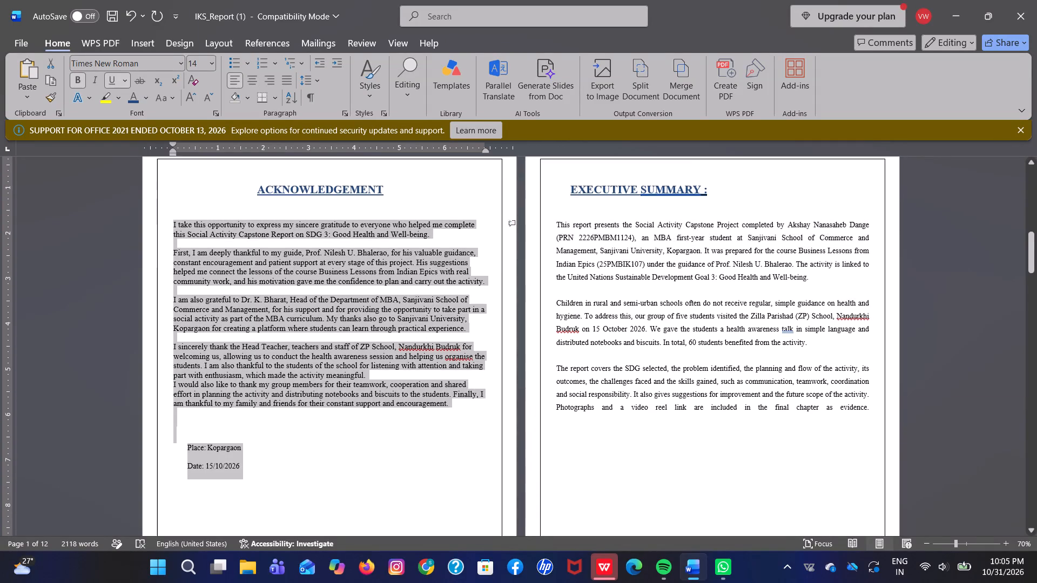
drag(426, 546, 488, 354)
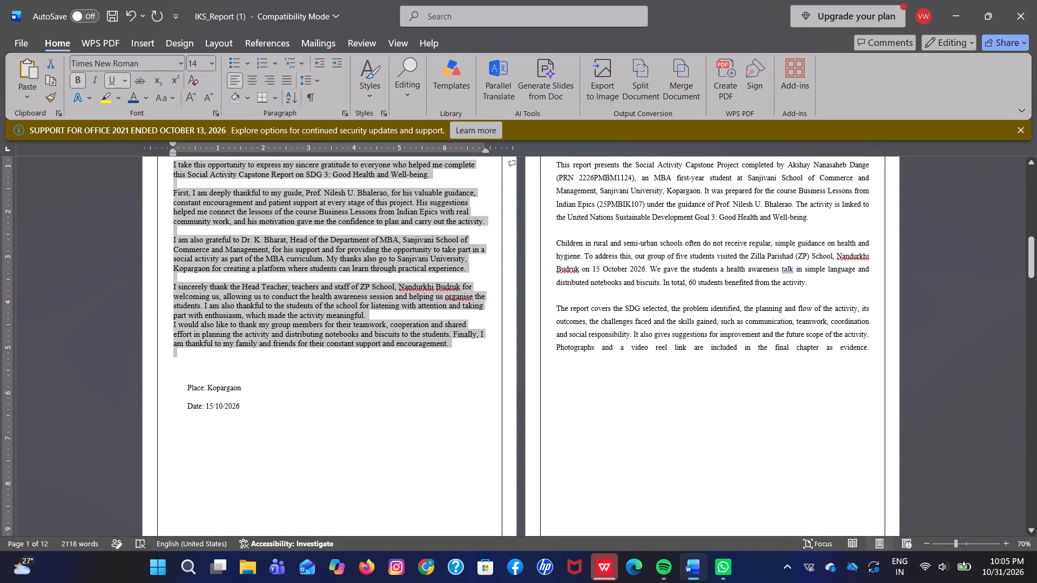
drag(488, 354, 466, 351)
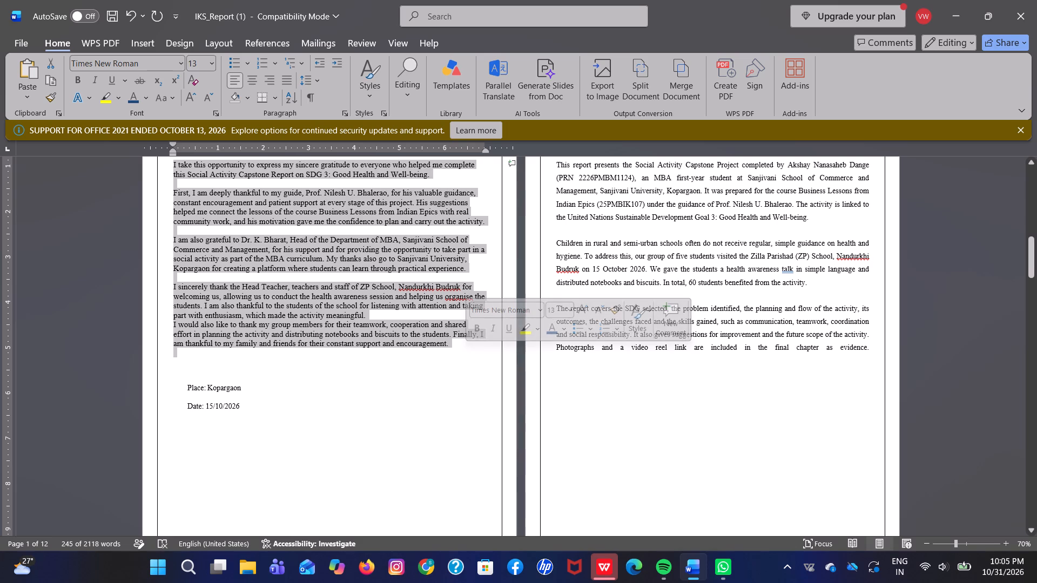
key(BackSpace)
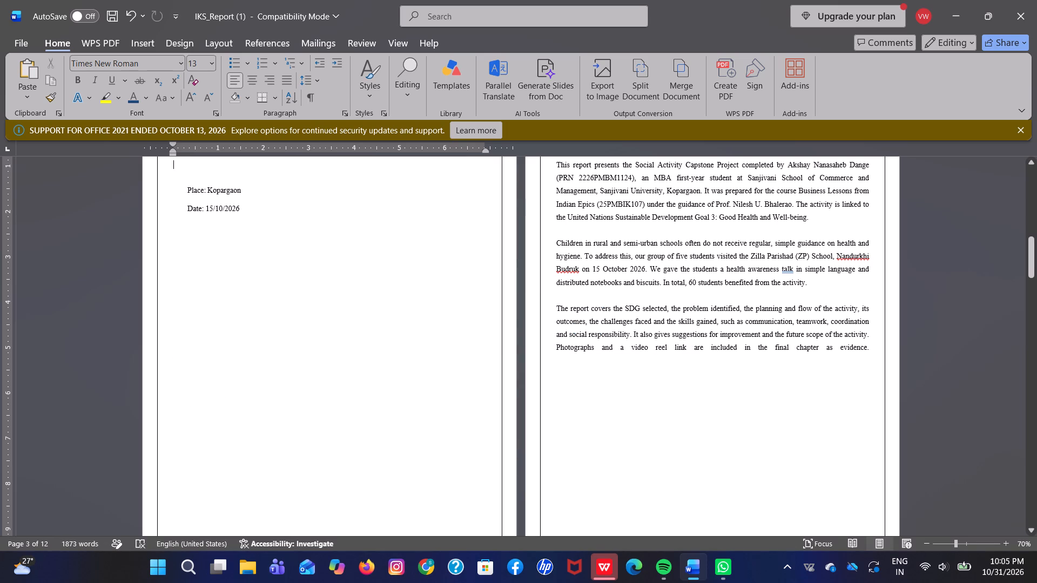
scroll(507, 372, right, 1)
scroll(459, 362, up, 1)
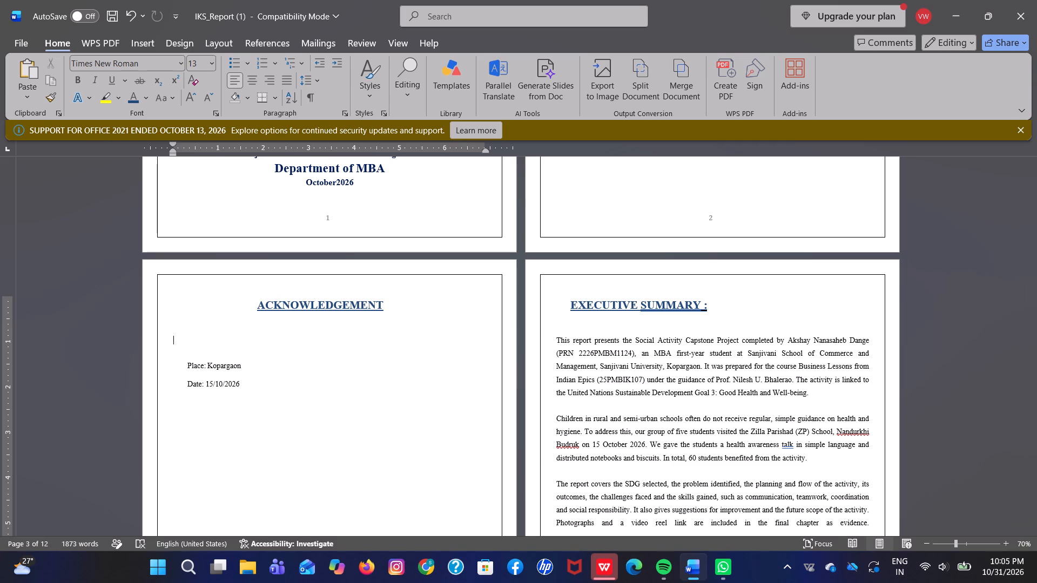
key(ctrl+v)
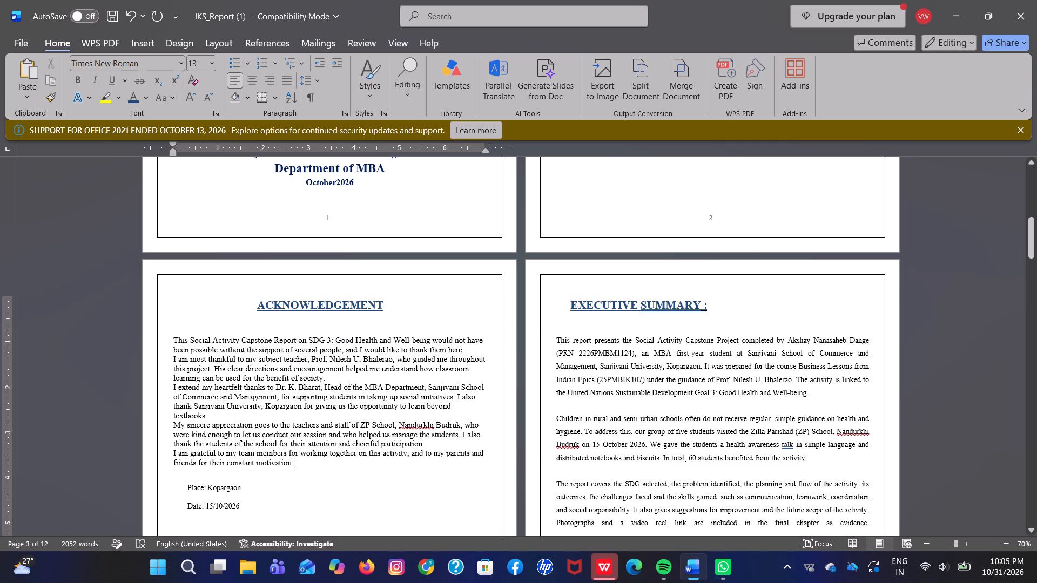
Insert a blank line before the Acknowledgement paragraphs starting "My sincere appreciation" and "I extend my heartfelt thanks", and before the Place line.
click(171, 423)
key(Return)
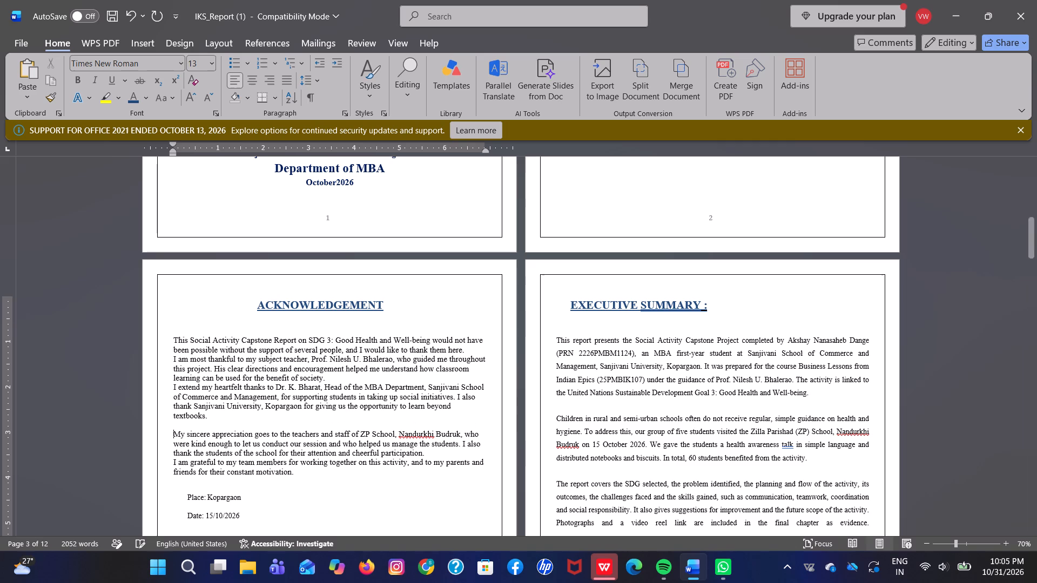
click(172, 388)
key(Return)
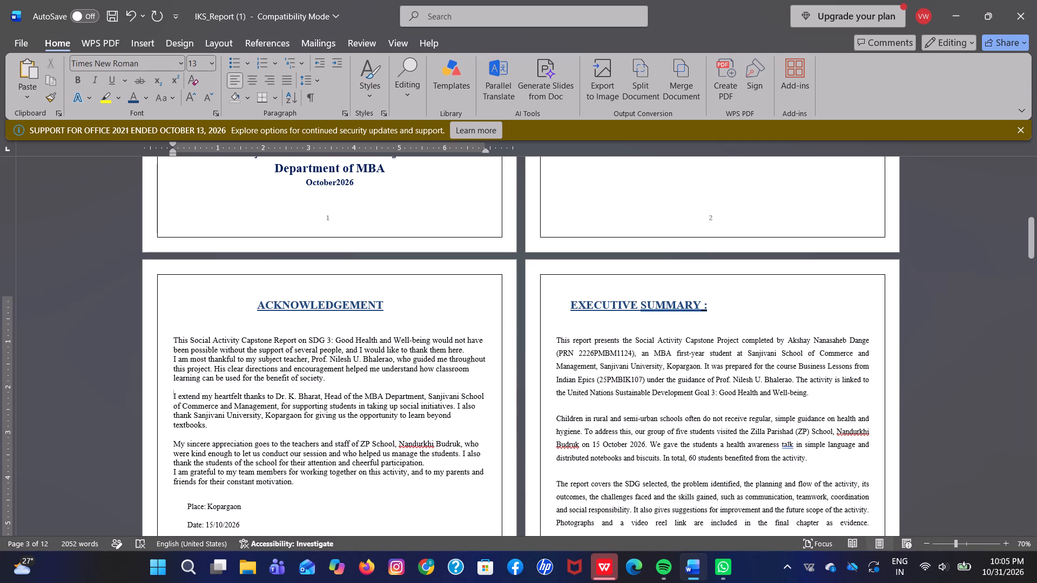
scroll(172, 319, right, 1)
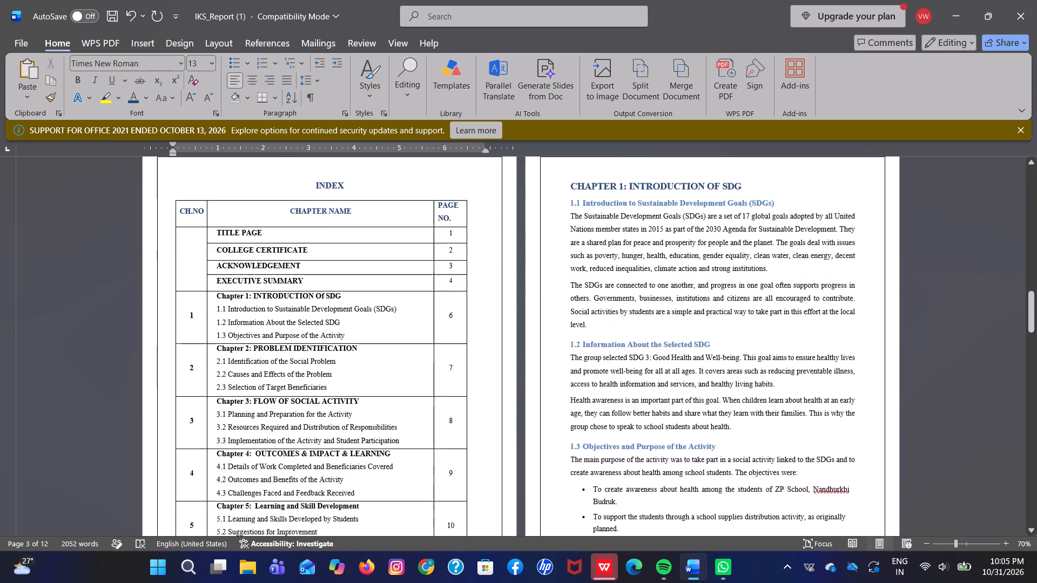
scroll(172, 319, right, 1)
scroll(179, 331, up, 1)
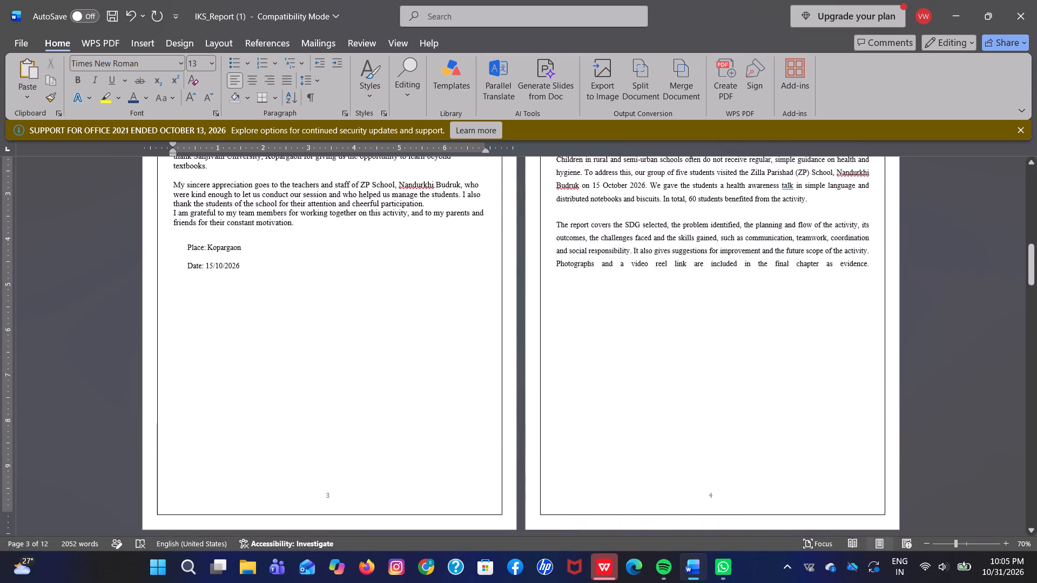
scroll(179, 331, up, 1)
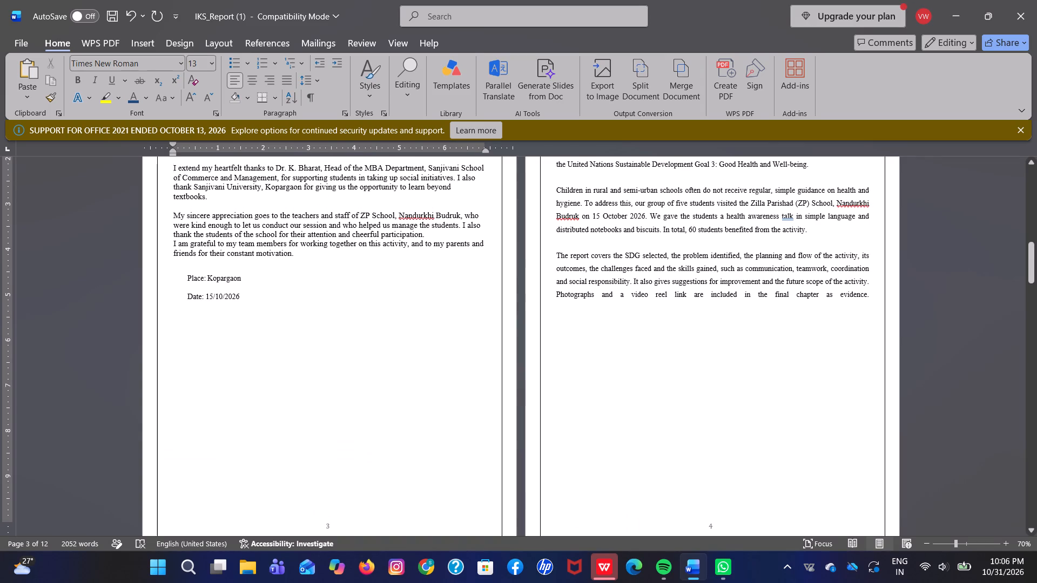
click(185, 277)
key(Return)
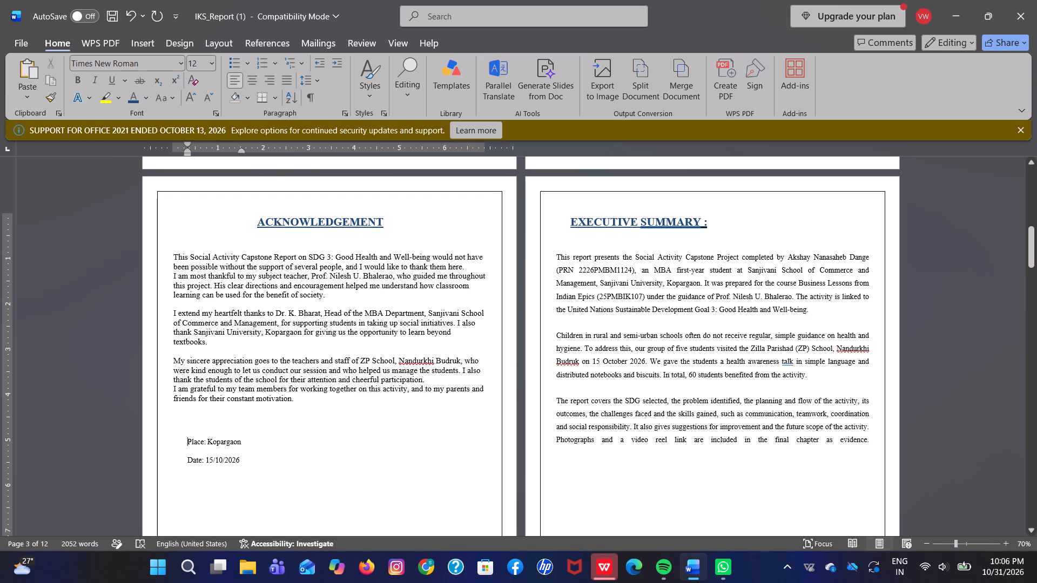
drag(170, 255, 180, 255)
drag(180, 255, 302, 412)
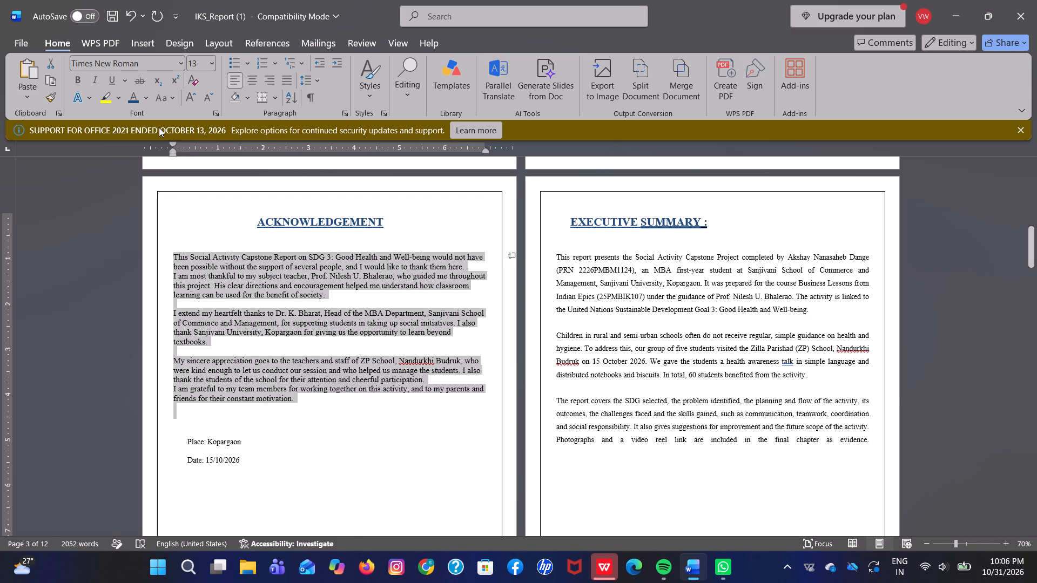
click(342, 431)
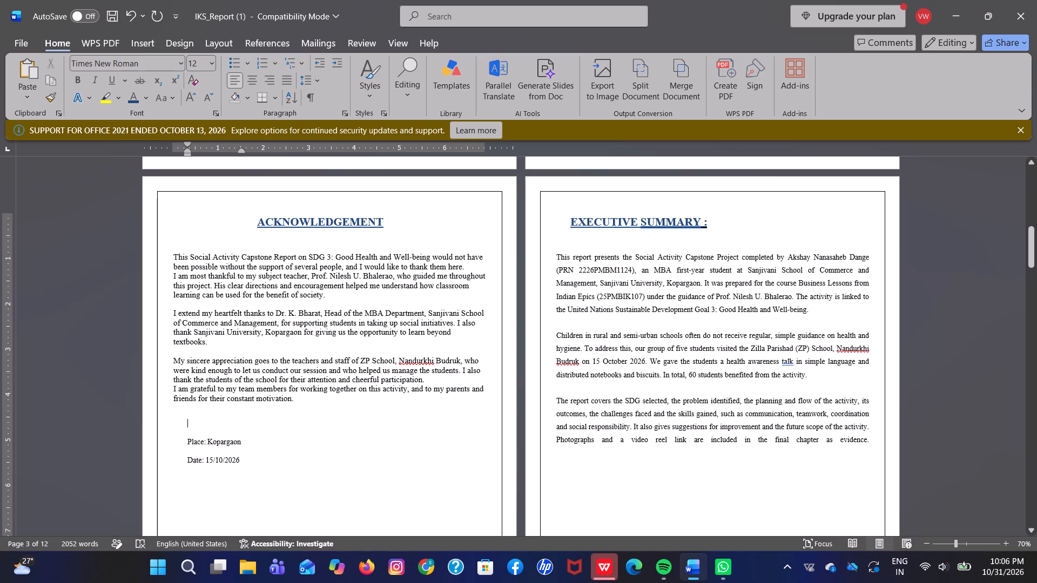
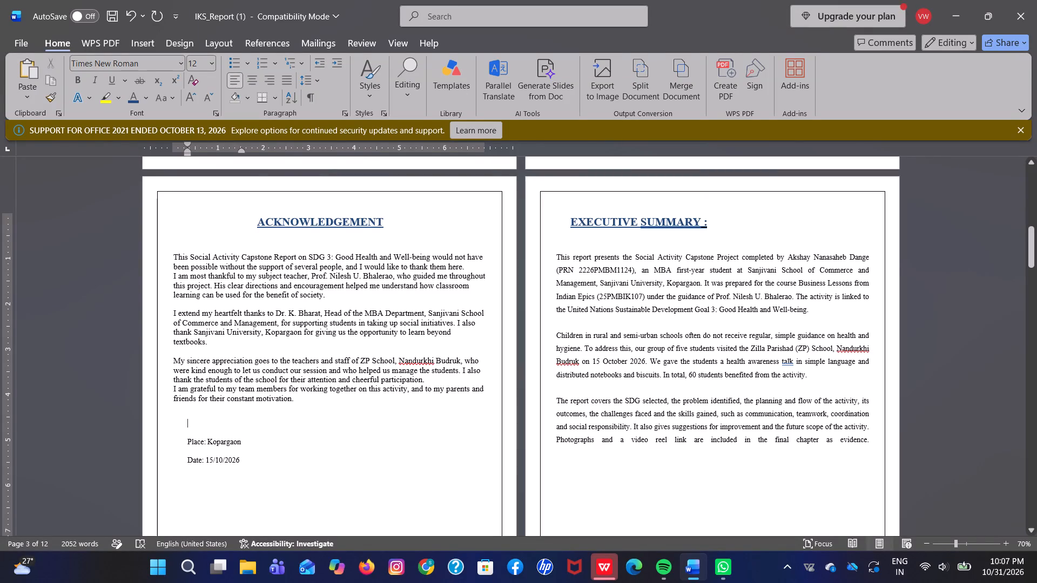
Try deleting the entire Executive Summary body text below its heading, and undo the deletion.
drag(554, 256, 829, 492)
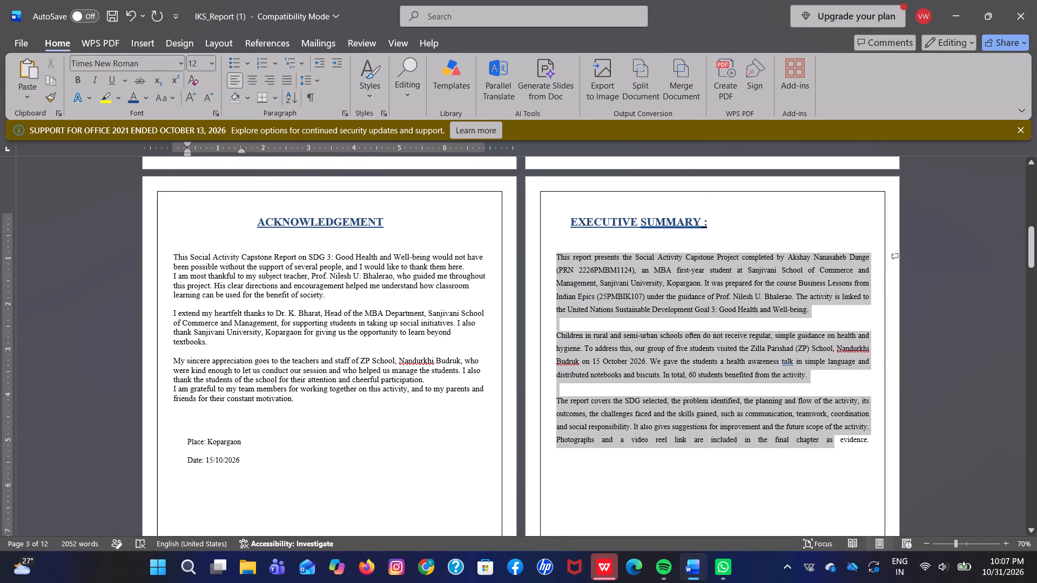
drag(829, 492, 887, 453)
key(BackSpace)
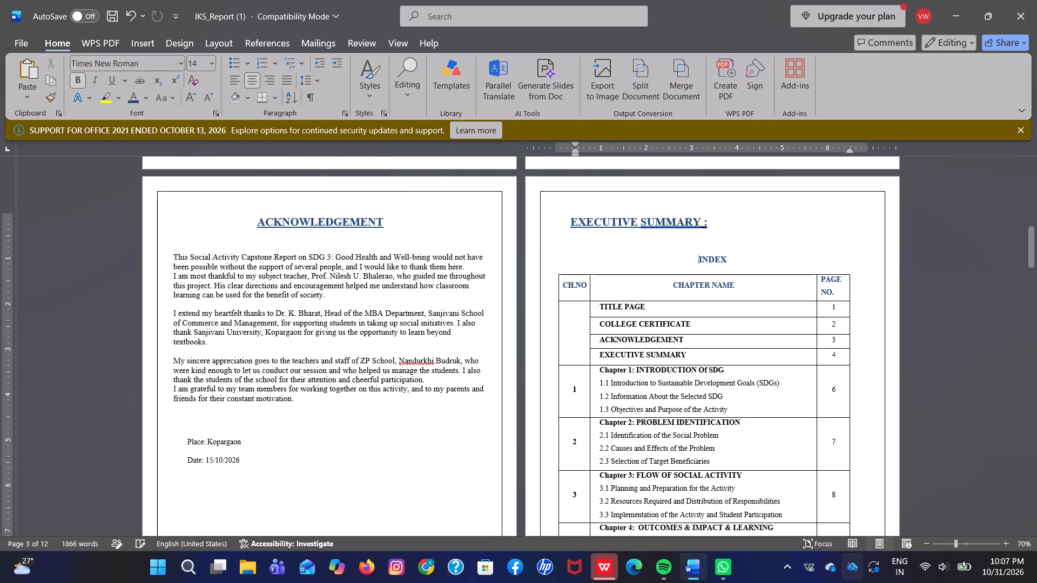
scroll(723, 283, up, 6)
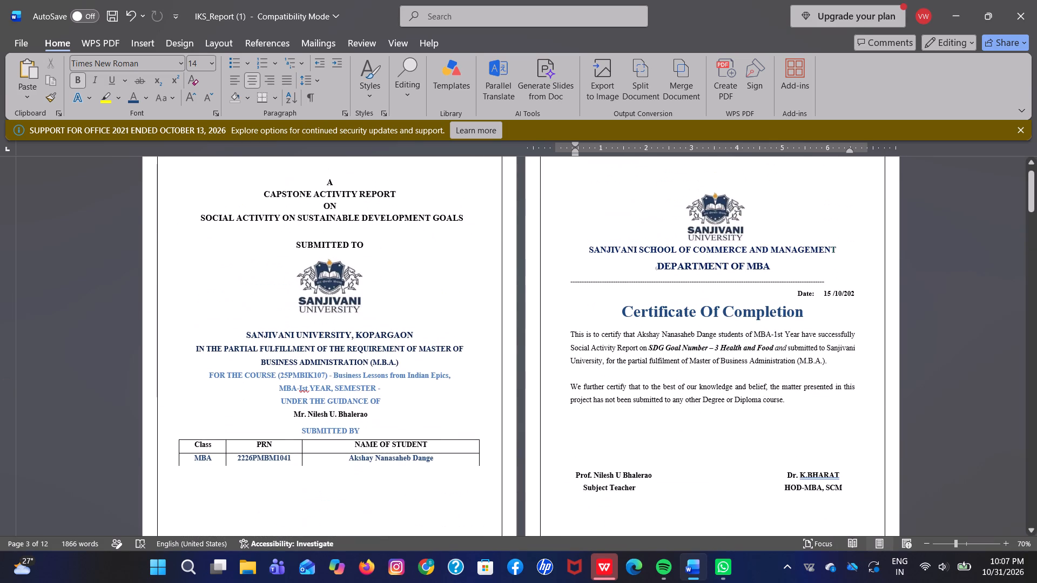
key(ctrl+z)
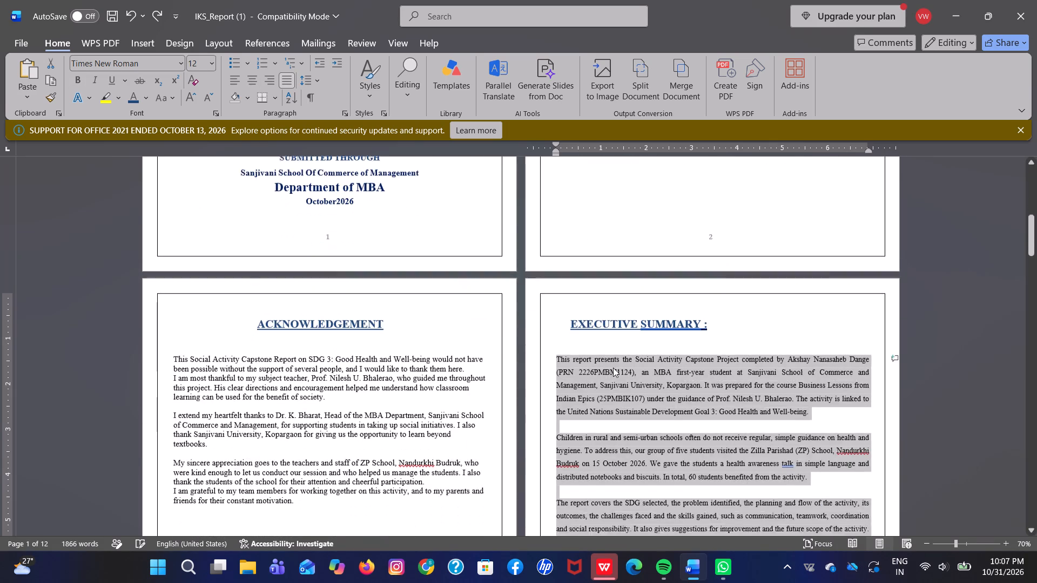
Delete the first two Executive Summary paragraphs, from "This report presents" to "benefited from the activity", keeping the paragraph starting "The report covers".
scroll(639, 488, down, 2)
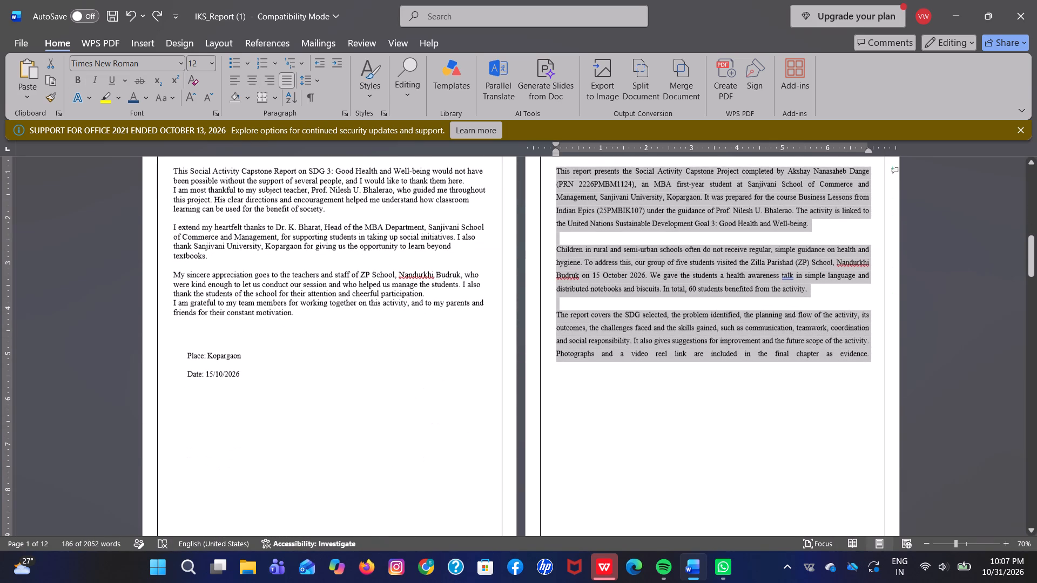
click(577, 434)
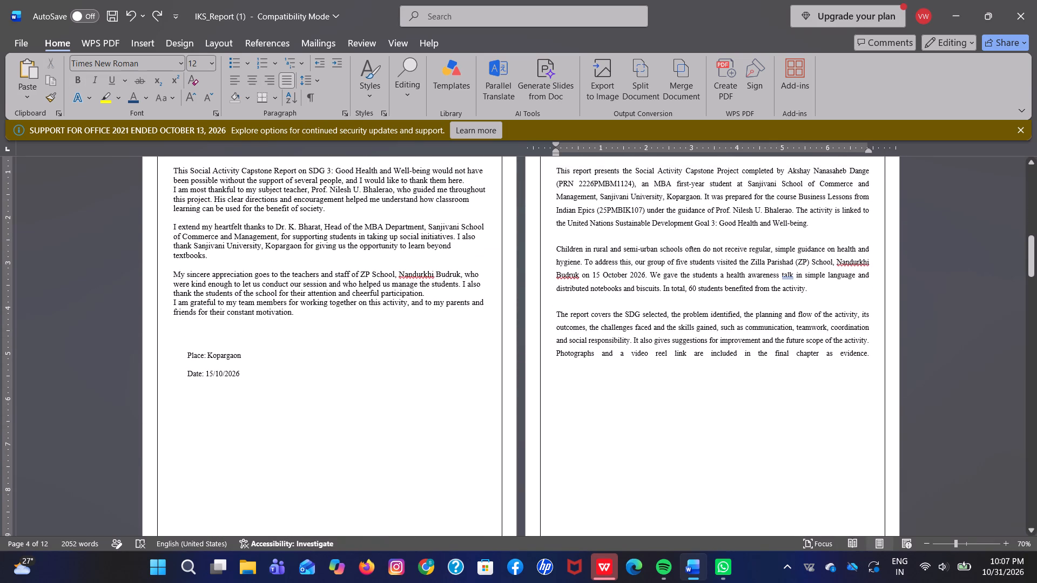
scroll(632, 261, up, 2)
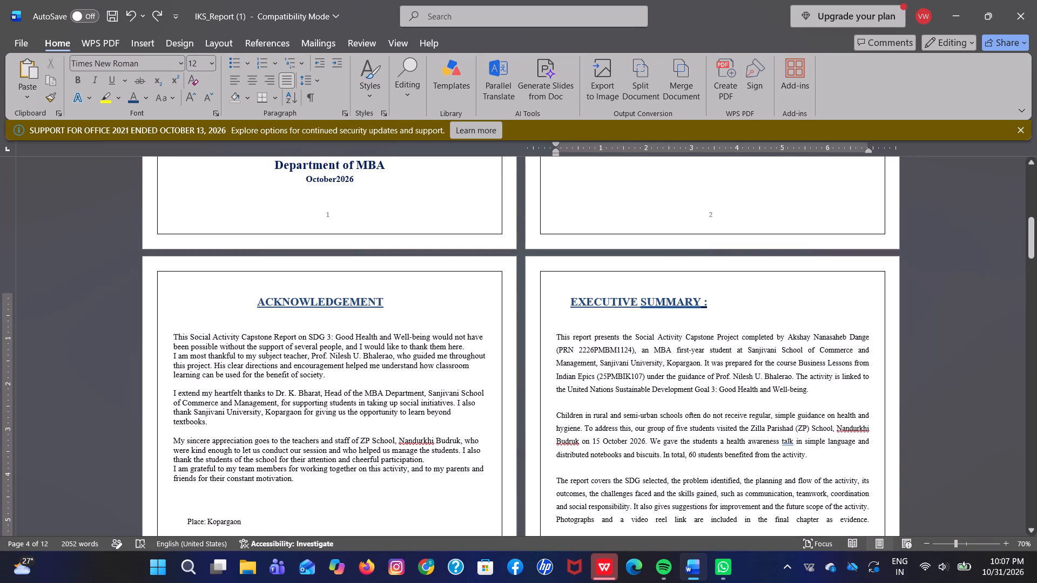
drag(557, 337, 825, 473)
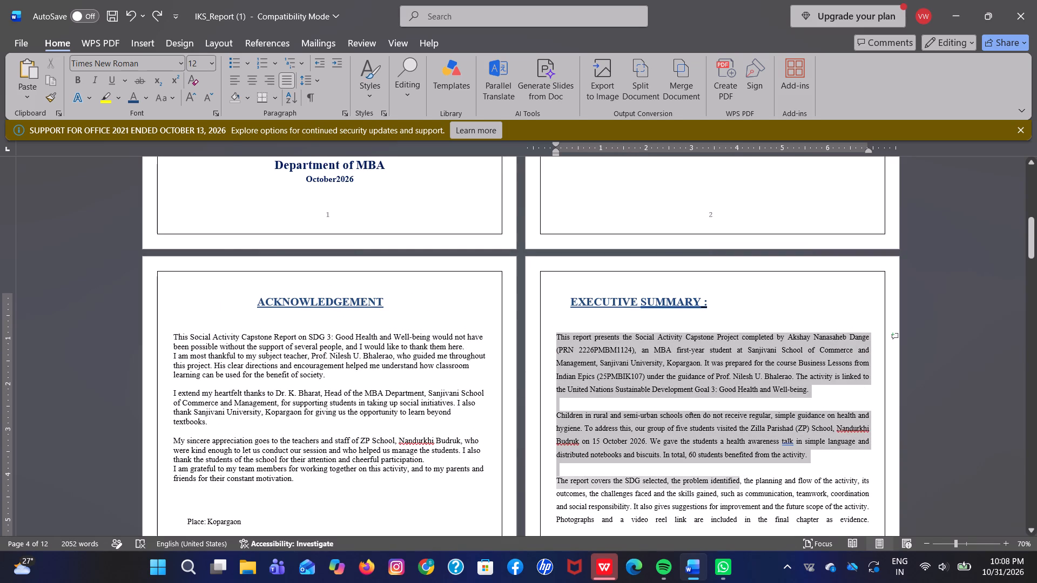
drag(825, 473, 827, 473)
key(BackSpace)
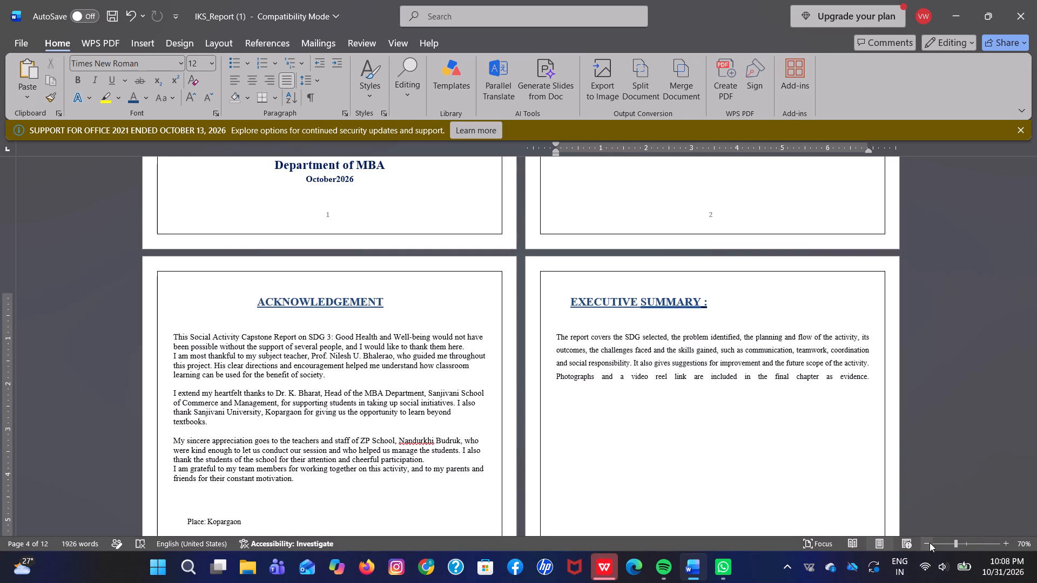
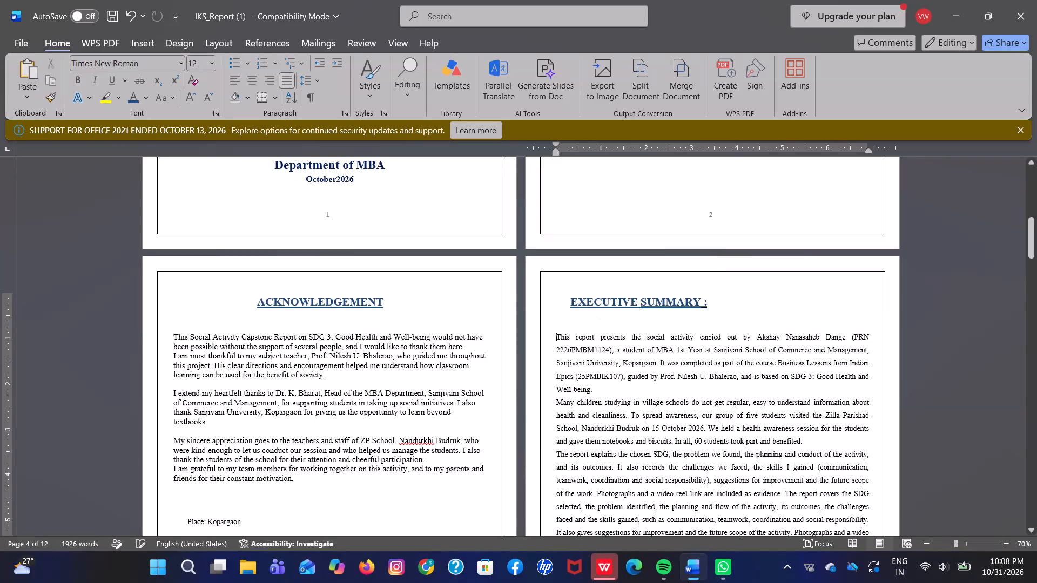
Delete the leftover old Executive Summary text from "The report covers the SDG selected" through "in the final chapter as evidence".
scroll(572, 338, down, 2)
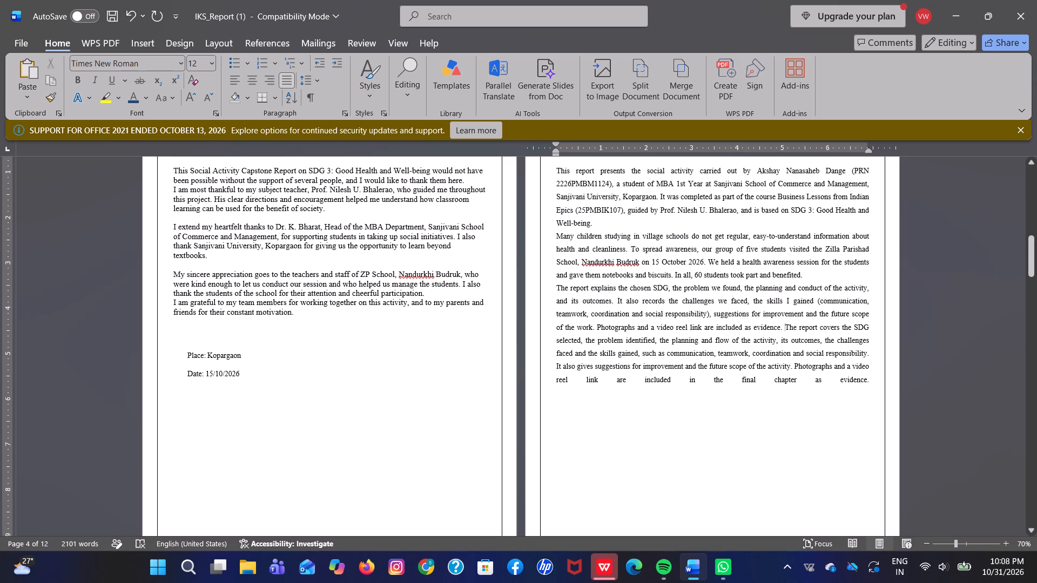
drag(786, 324, 896, 392)
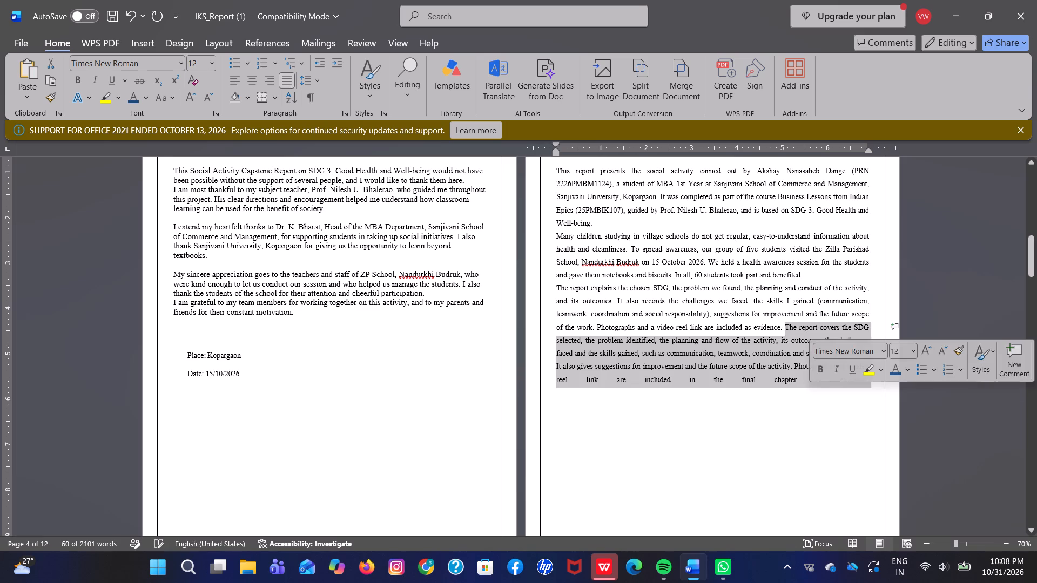
key(BackSpace)
Insert blank lines in the Executive Summary before the paragraphs starting "Many children studying" and "The report explains the chosen SDG".
scroll(713, 347, up, 2)
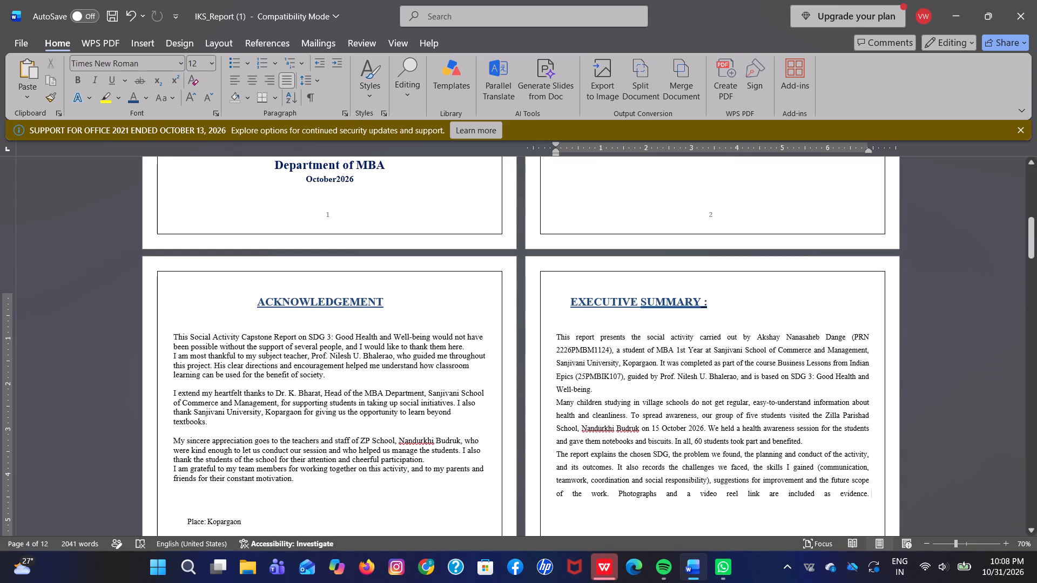
click(560, 407)
click(556, 403)
key(BackSpace)
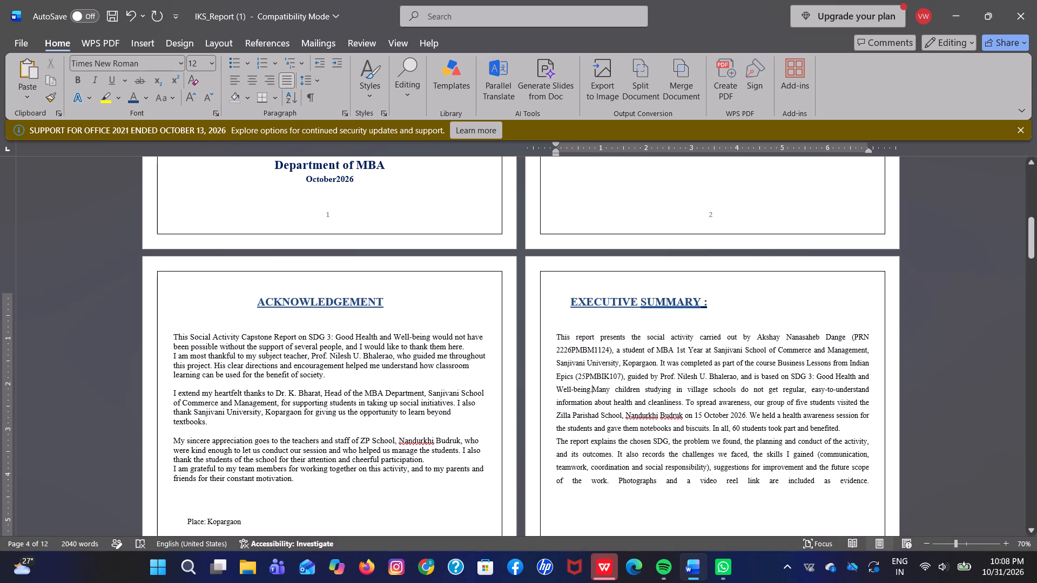
key(ctrl+x)
key(ctrl+z)
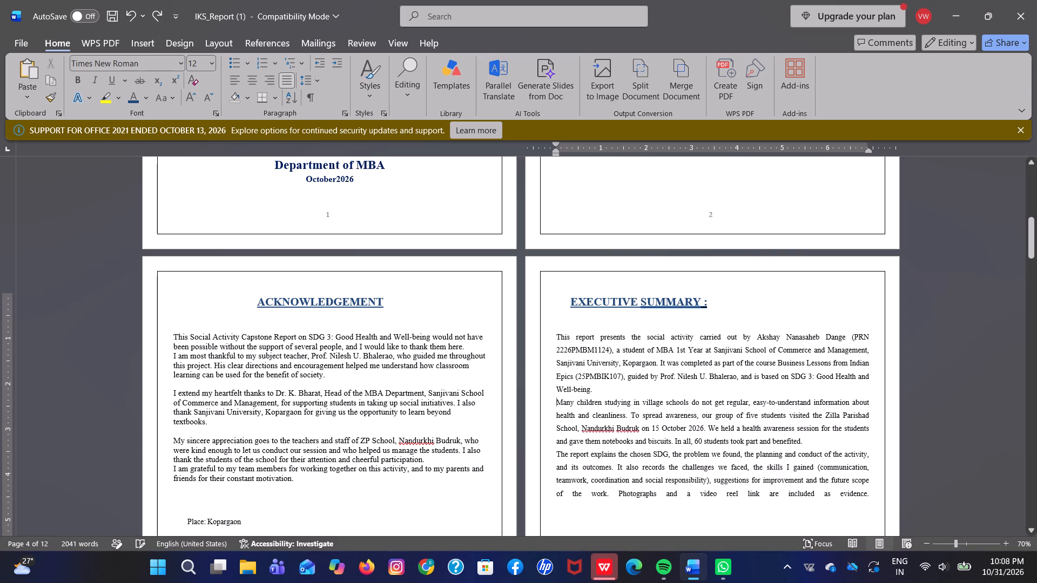
key(Return)
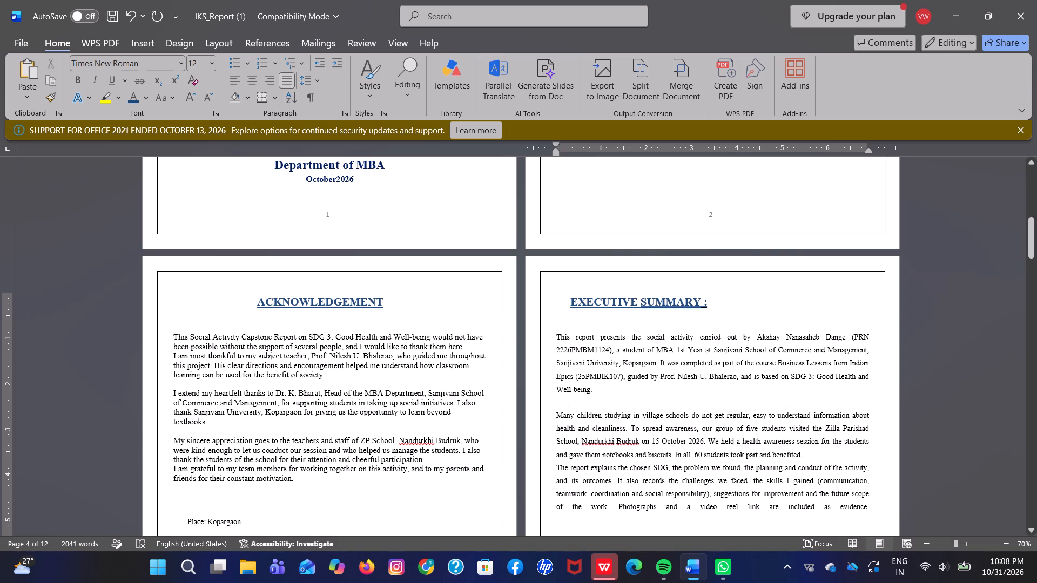
click(554, 465)
key(Return)
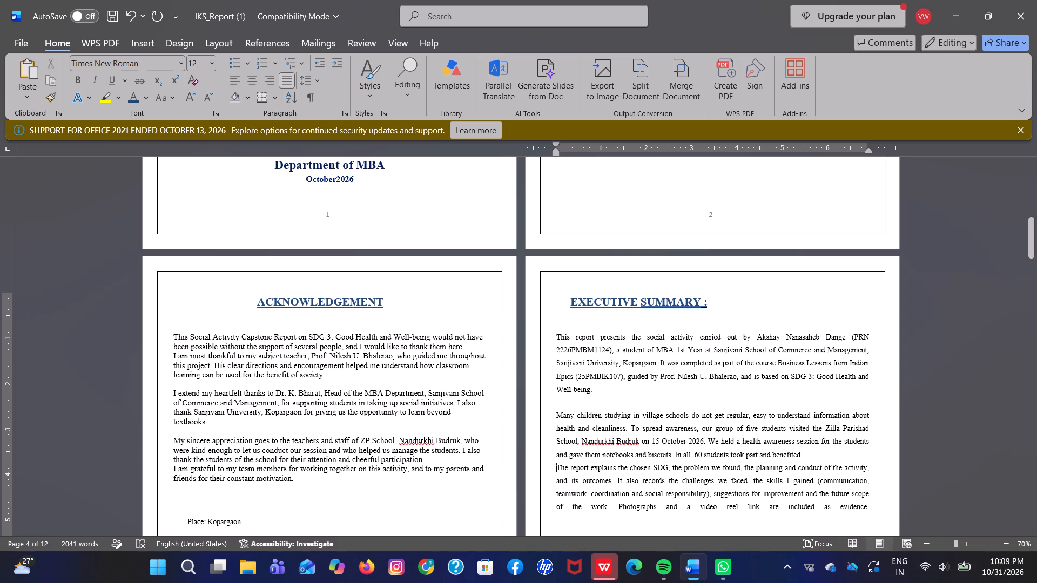
Review the remaining report pages, from the index and Chapter 1 to the Chapter 6 photographs and video reel link.
scroll(567, 439, down, 5)
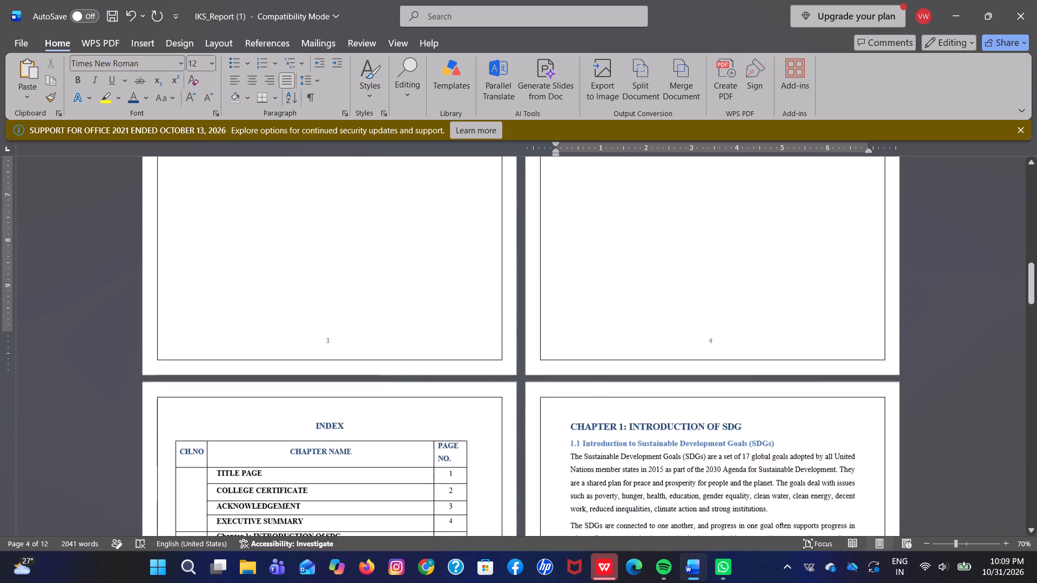
scroll(544, 423, down, 11)
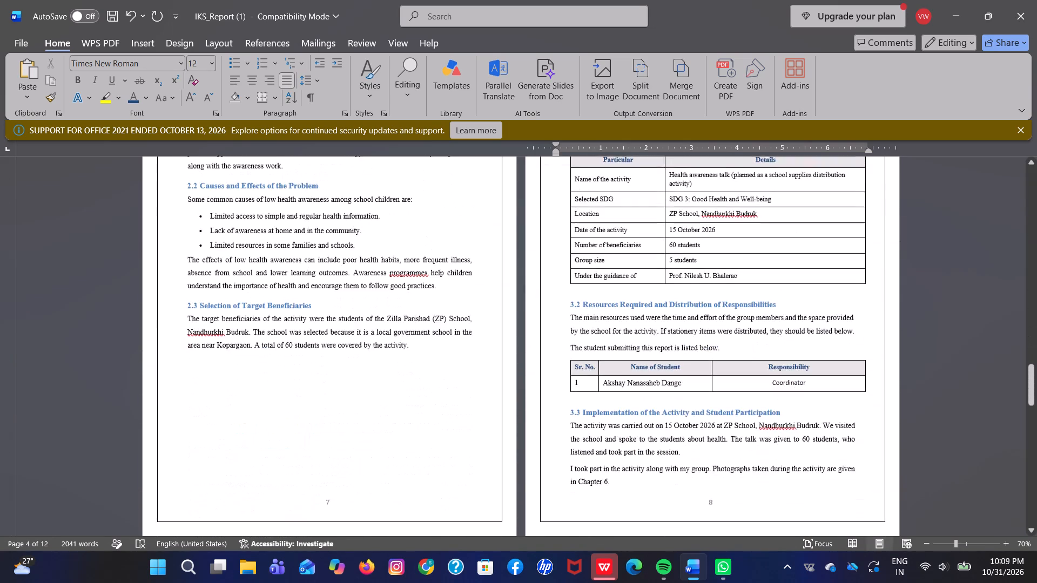
scroll(552, 414, down, 9)
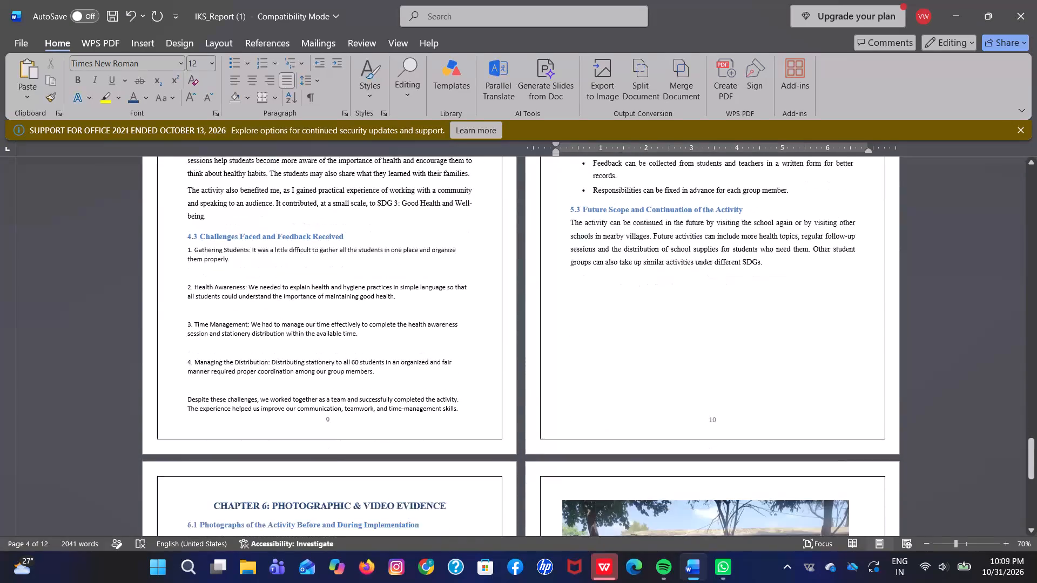
scroll(568, 389, down, 7)
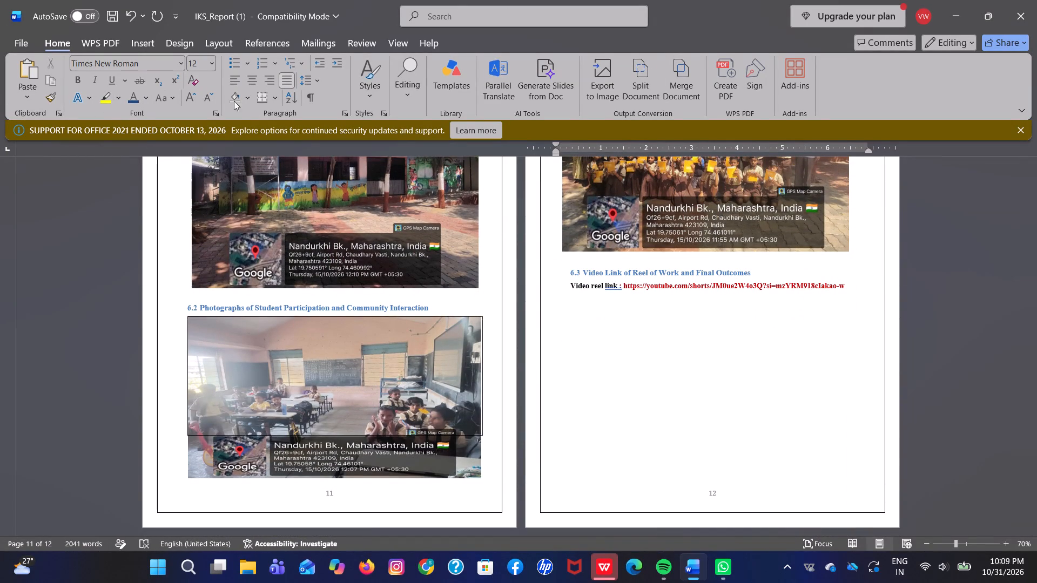
Save a copy of the report as a Word document named "akshay" in the Downloads folder.
click(24, 40)
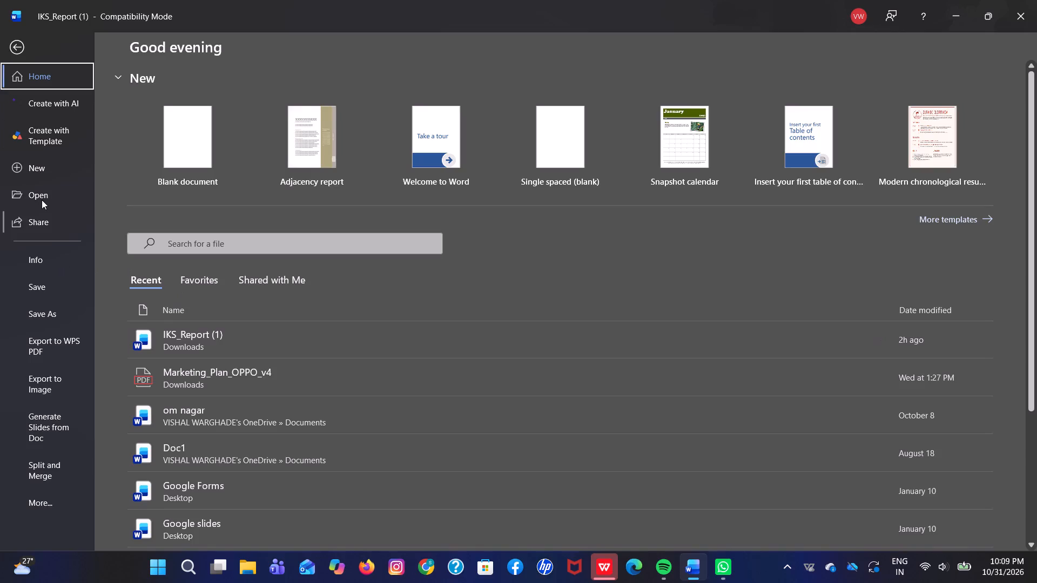
click(59, 304)
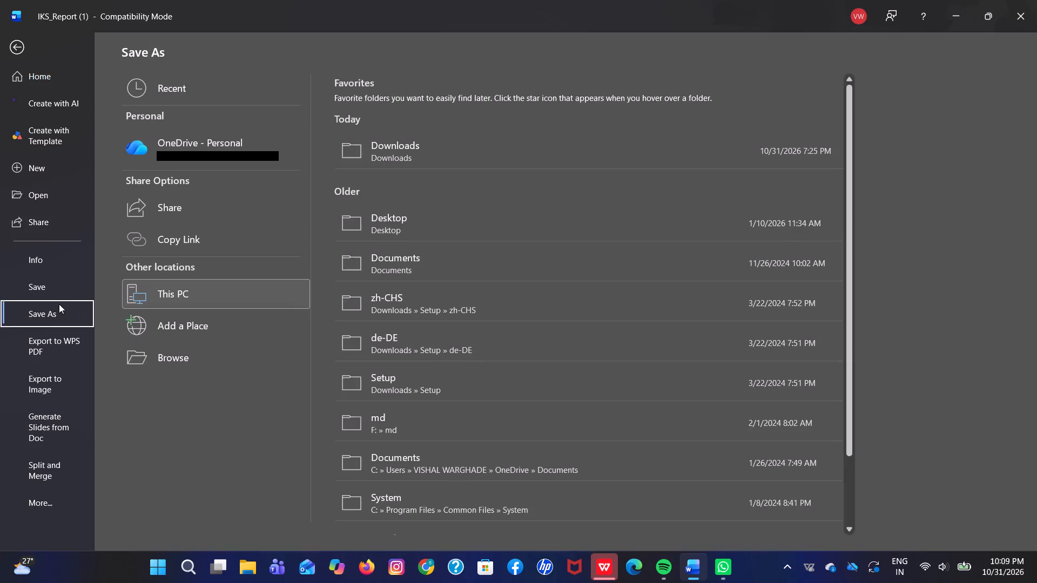
click(596, 135)
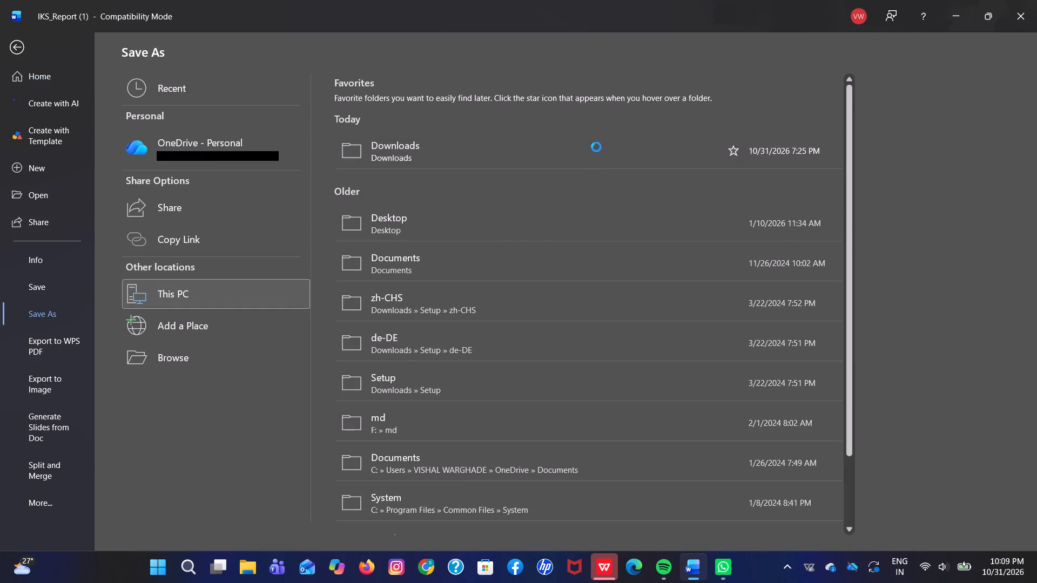
click(425, 220)
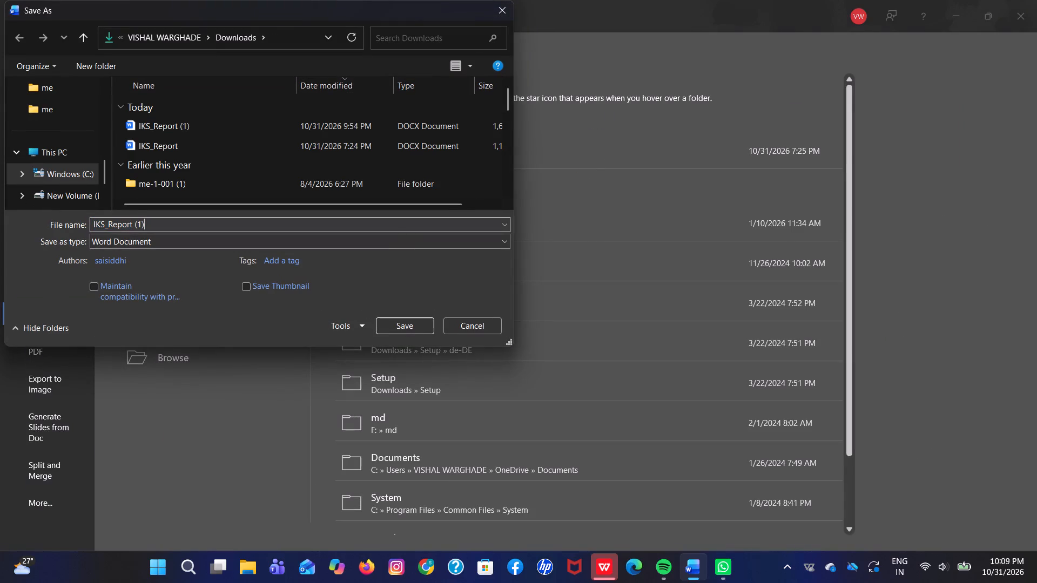
key(BackSpace)
key(BackSpace)
key(BackSpace)
key(BackSpace)
key(BackSpace)
key(BackSpace)
key(BackSpace)
key(BackSpace)
key(BackSpace)
key(BackSpace)
key(BackSpace)
key(BackSpace)
key(BackSpace)
key(BackSpace)
key(BackSpace)
key(BackSpace)
key(BackSpace)
key(BackSpace)
key(BackSpace)
key(BackSpace)
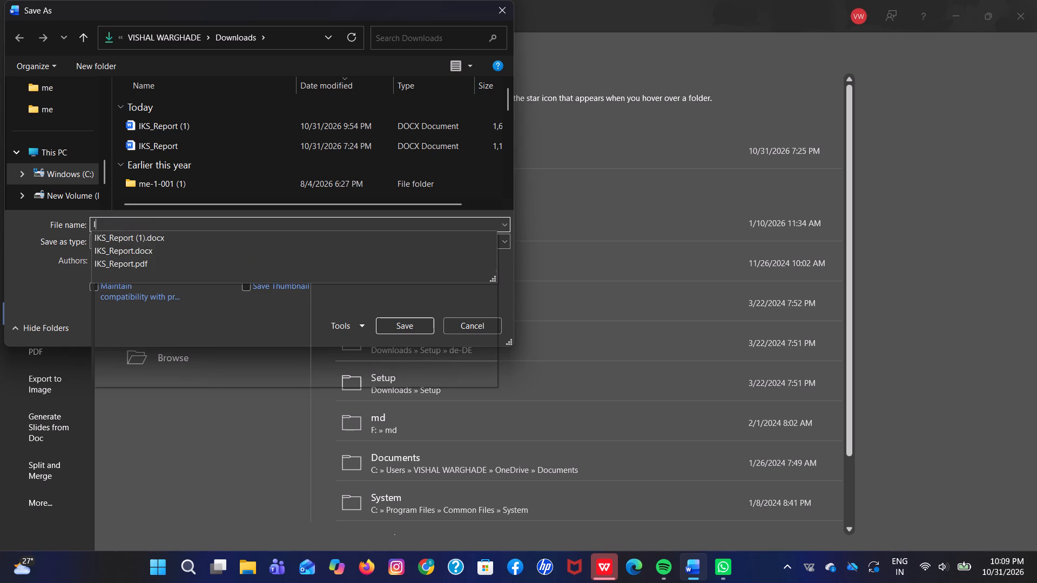
key(a)
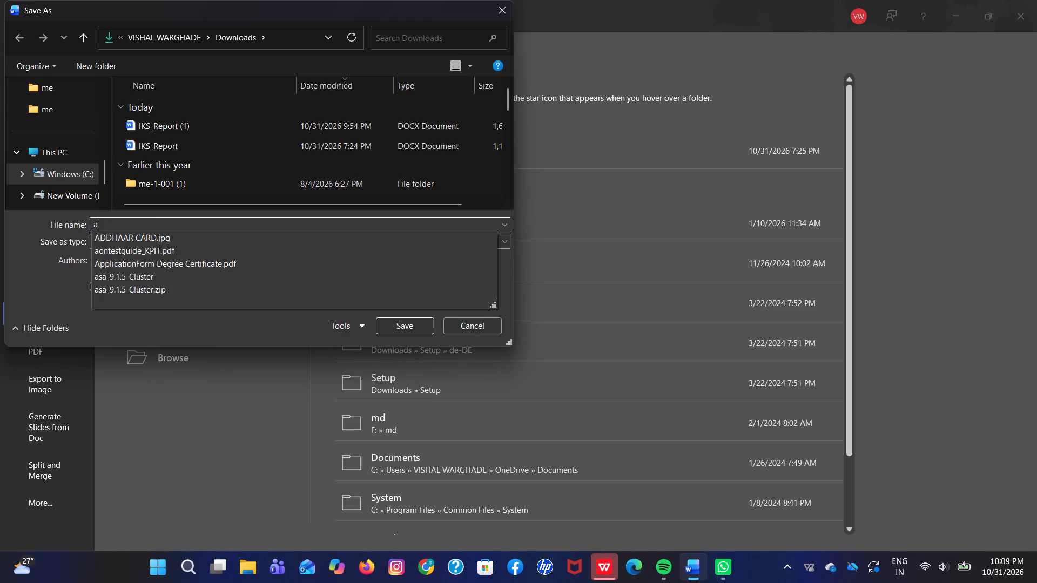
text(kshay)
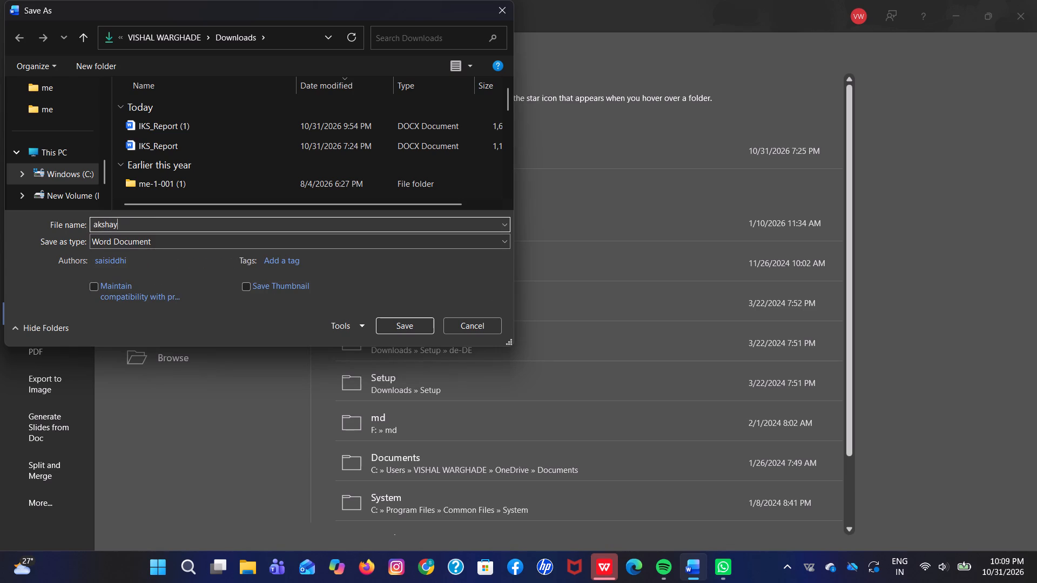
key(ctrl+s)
Finish saving the report as the Word document "akshay" in Downloads, accepting the upgrade to the newest file format.
click(413, 327)
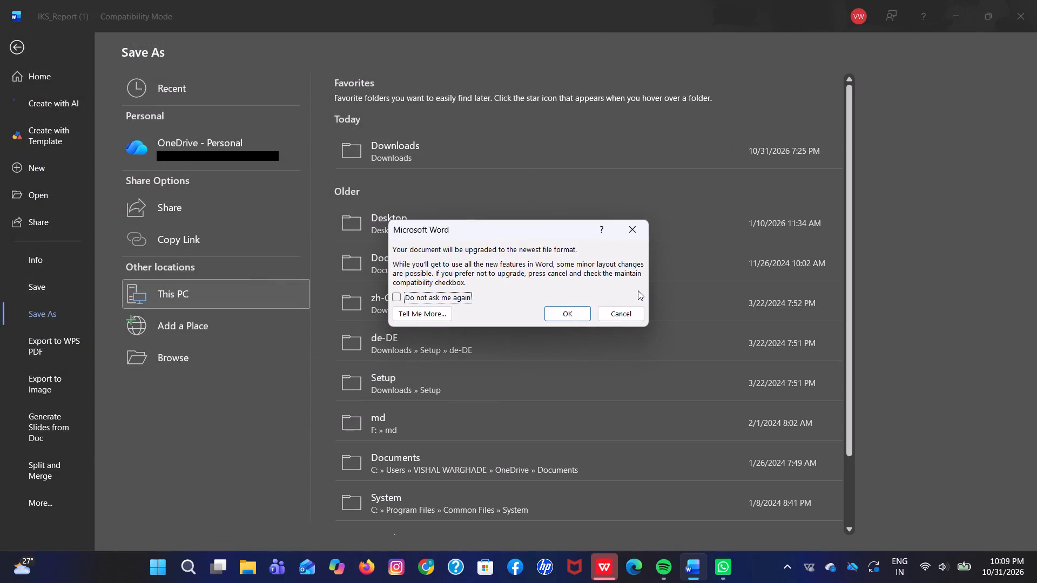
click(564, 313)
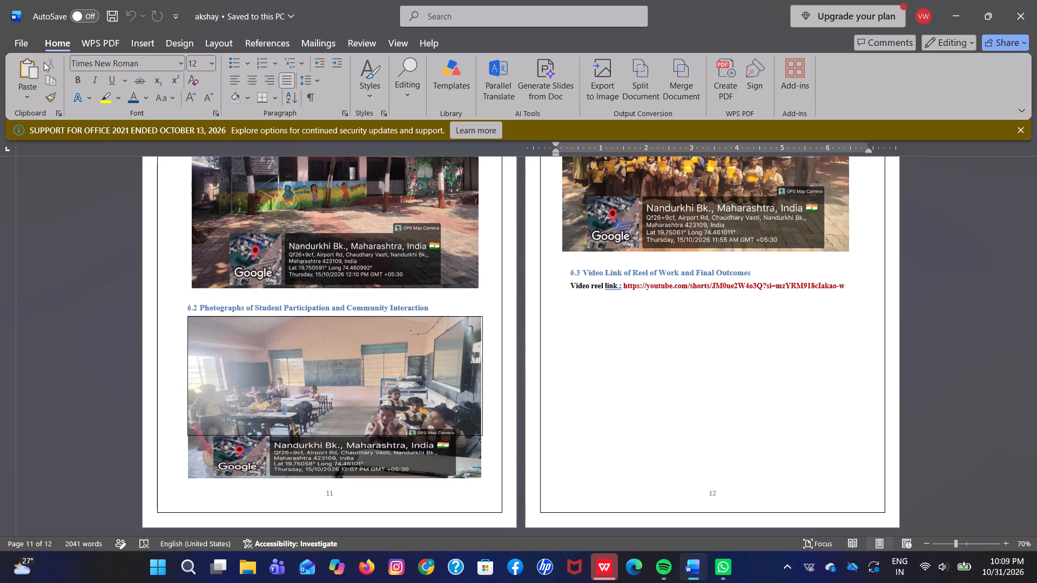
Save another copy of the report in the Downloads folder as a PDF, keeping the file name "akshay".
click(31, 39)
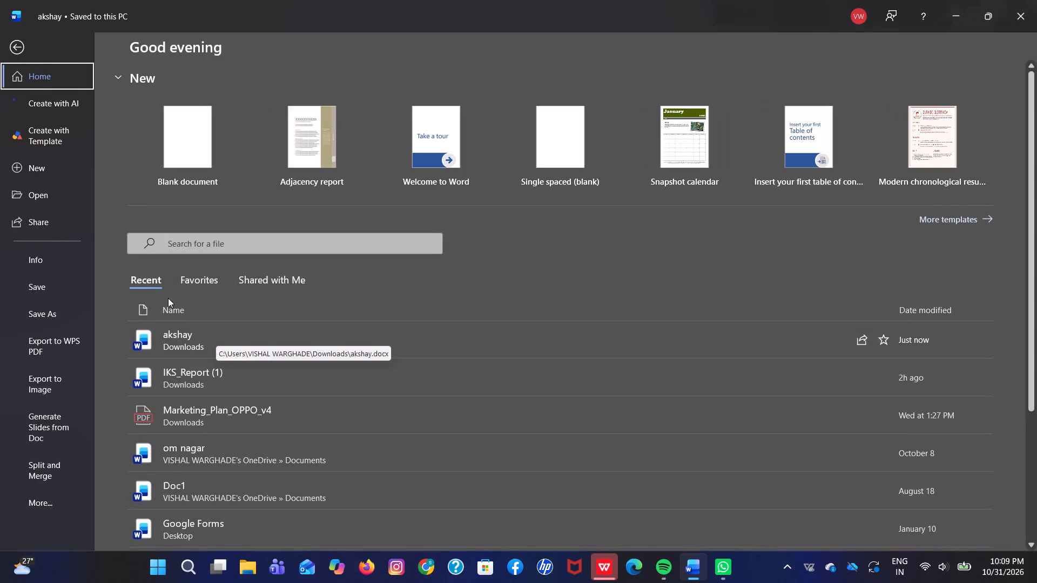
click(64, 312)
drag(488, 142, 483, 143)
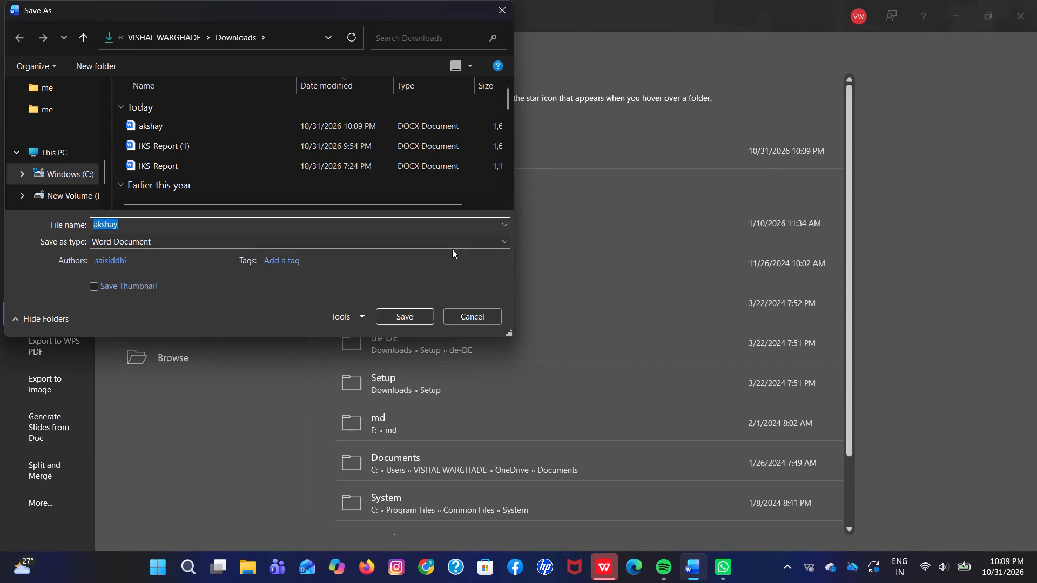
click(461, 241)
click(263, 316)
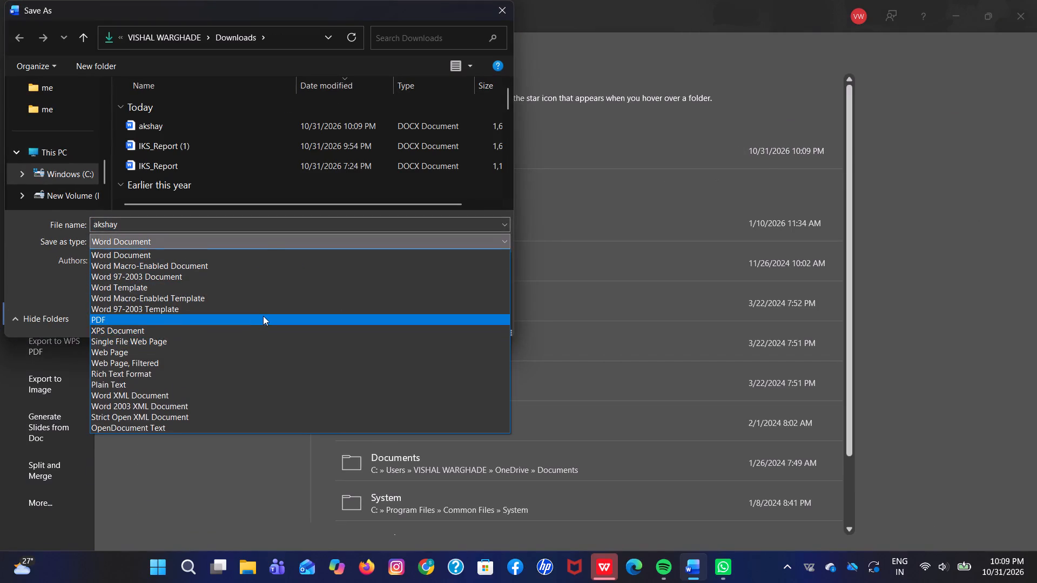
click(407, 350)
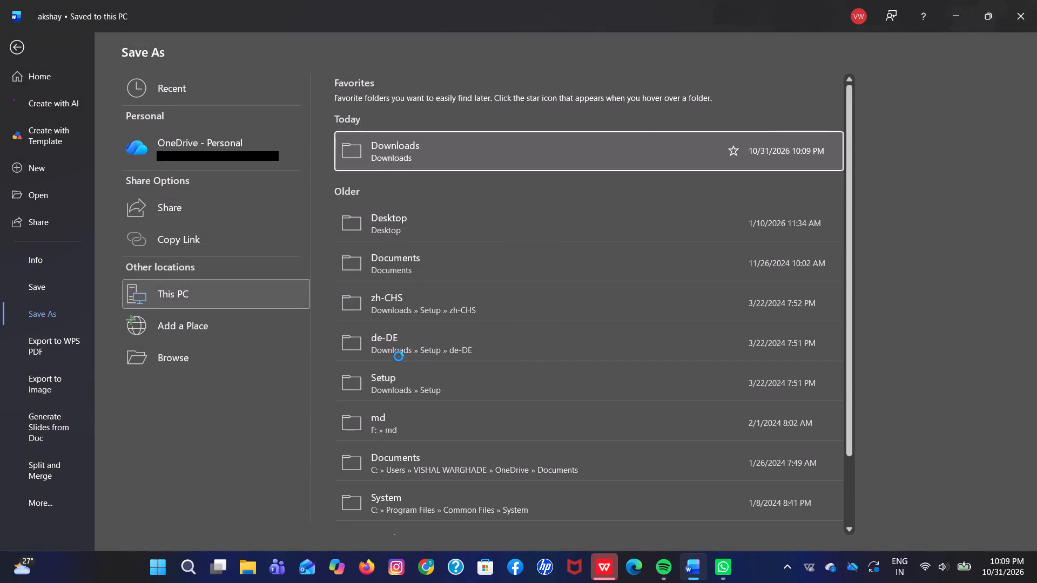